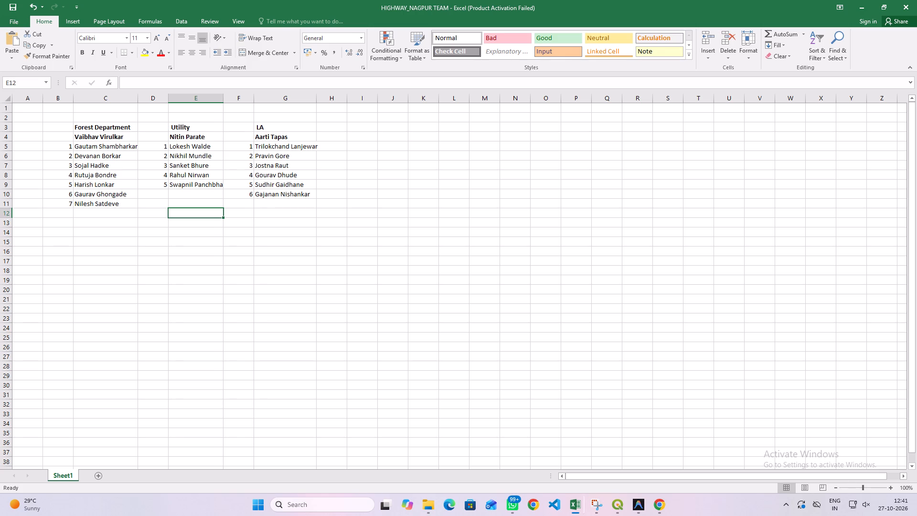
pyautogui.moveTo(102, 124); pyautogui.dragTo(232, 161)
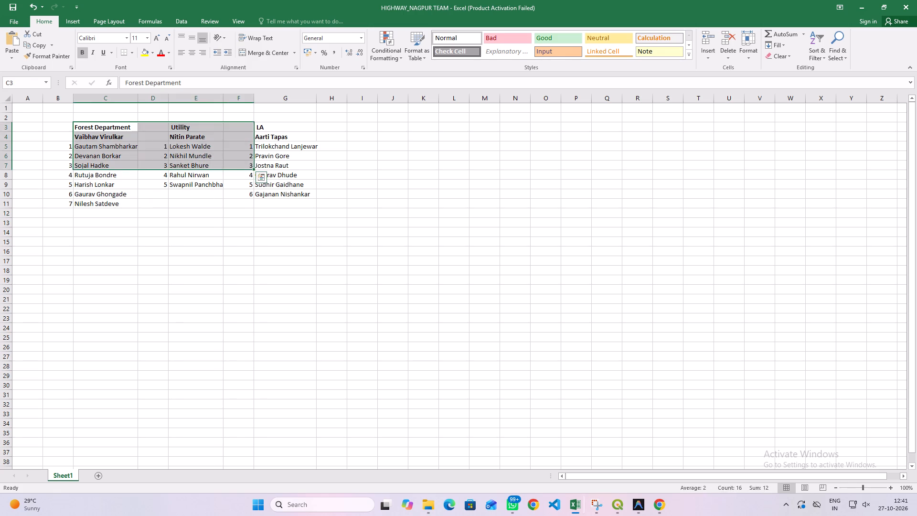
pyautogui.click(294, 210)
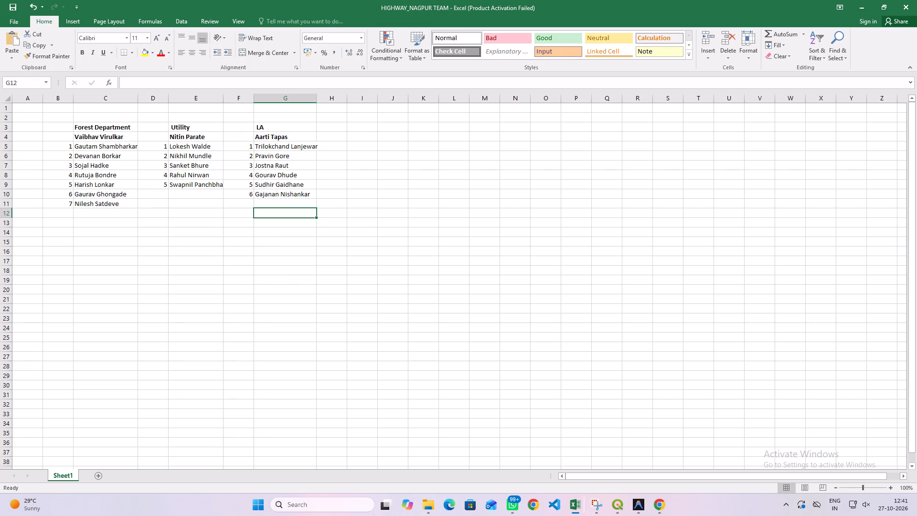
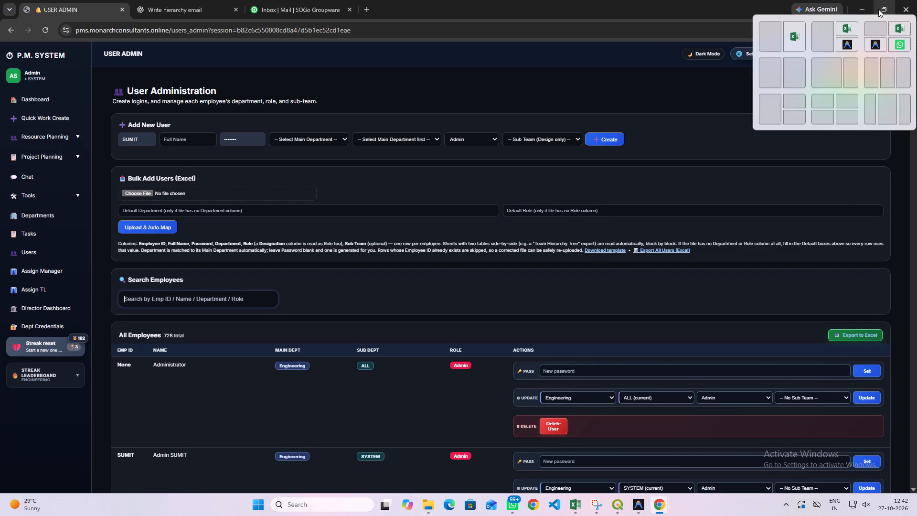
# Arrange the user administration page side by side with the HIGHWAY_NAGPUR TEAM spreadsheet.
pyautogui.click(773, 36)
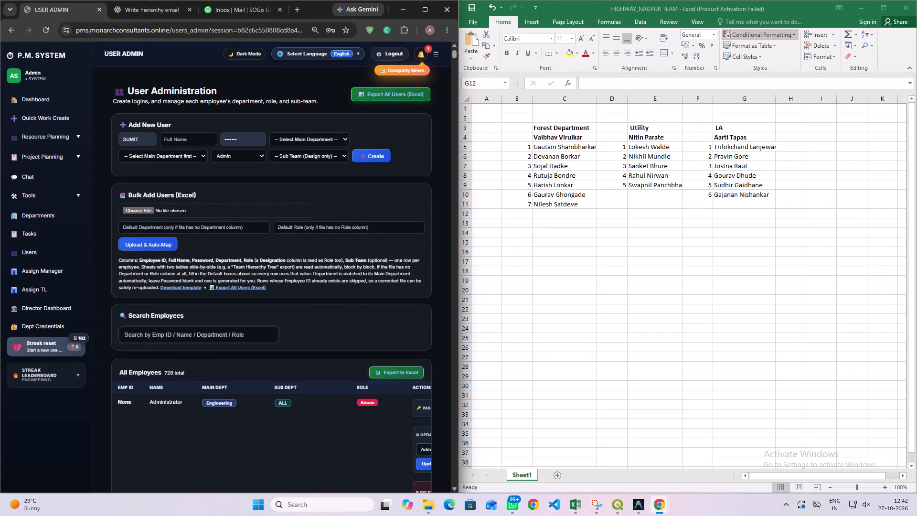
# Search the employees for LOK and update the Highway employee Lokesh to the Utility sub-department, with no sub team.
pyautogui.write('LOK')
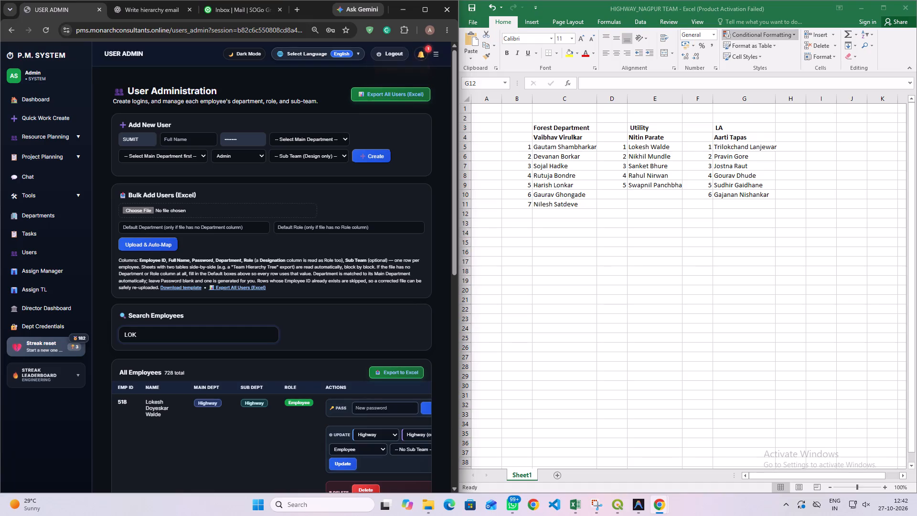
pyautogui.scroll(-1, 267, 413)
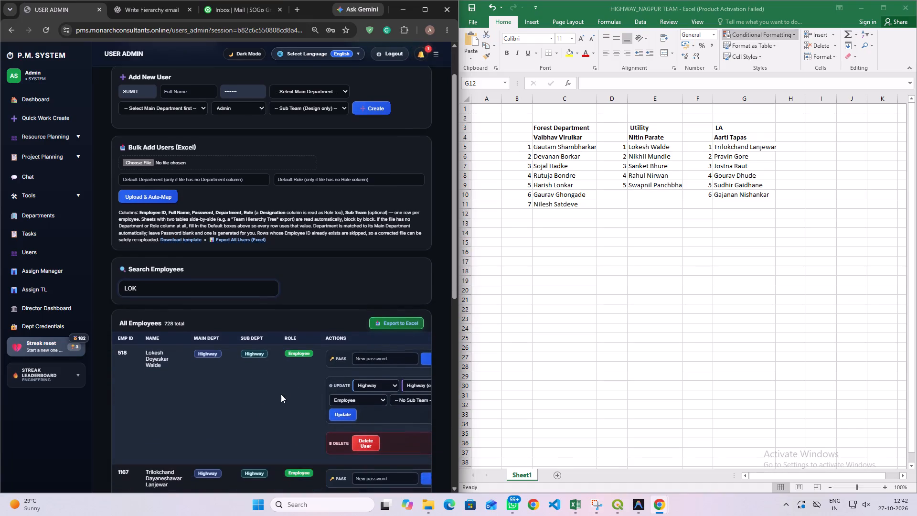
pyautogui.scroll(-2, 283, 390)
pyautogui.moveTo(458, 107); pyautogui.dragTo(562, 115)
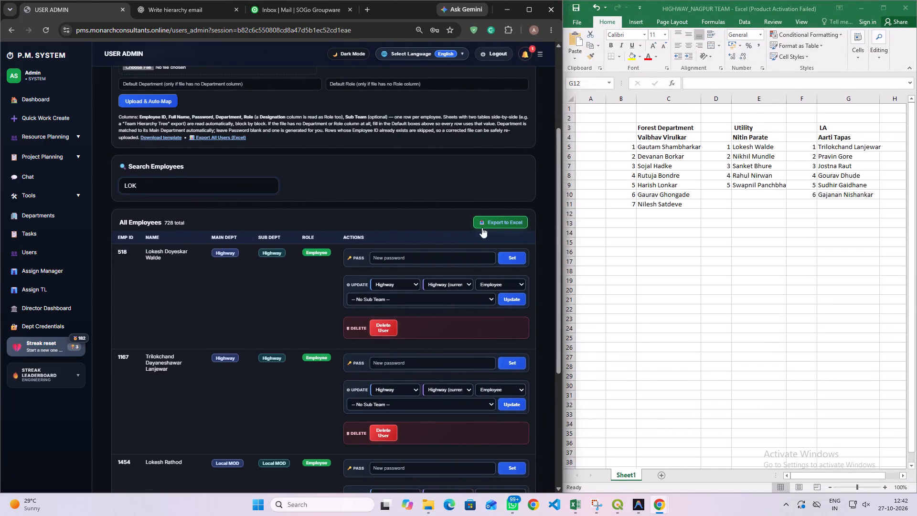
pyautogui.click(462, 282)
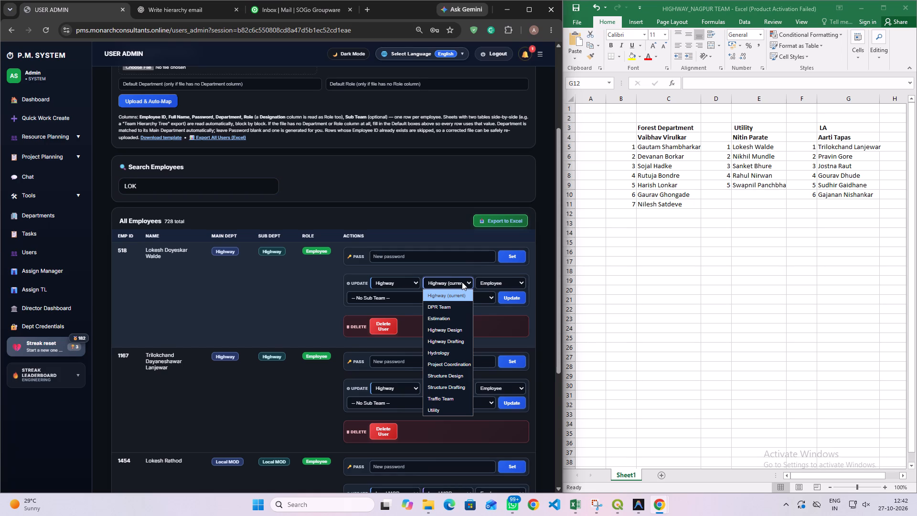
pyautogui.scroll(-1, 452, 350)
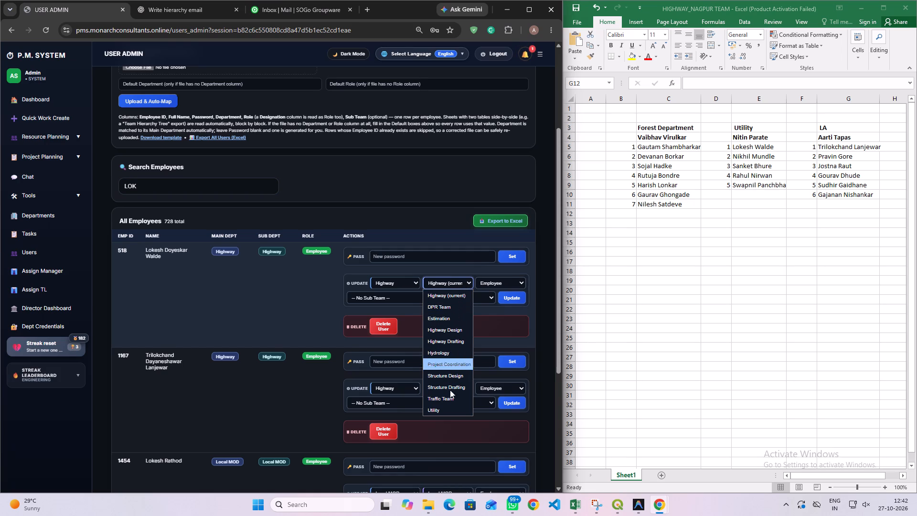
pyautogui.click(446, 409)
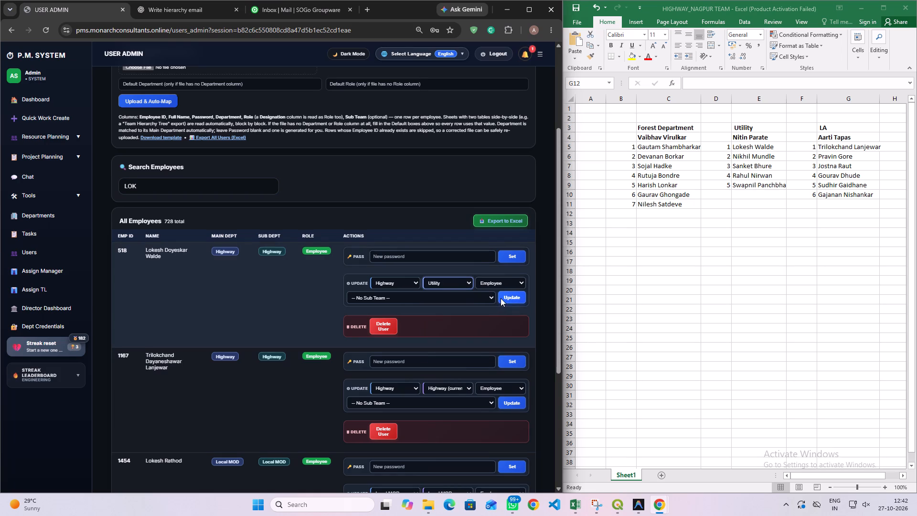
pyautogui.click(489, 302)
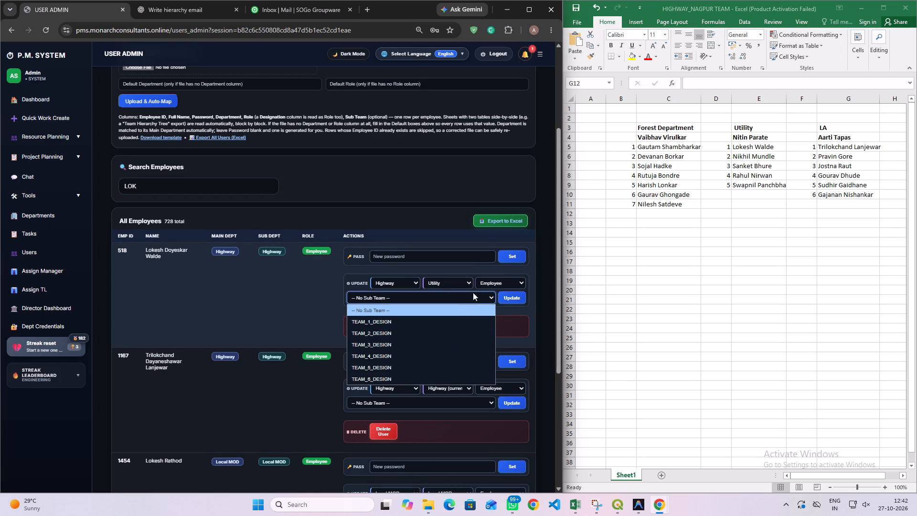
pyautogui.click(479, 299)
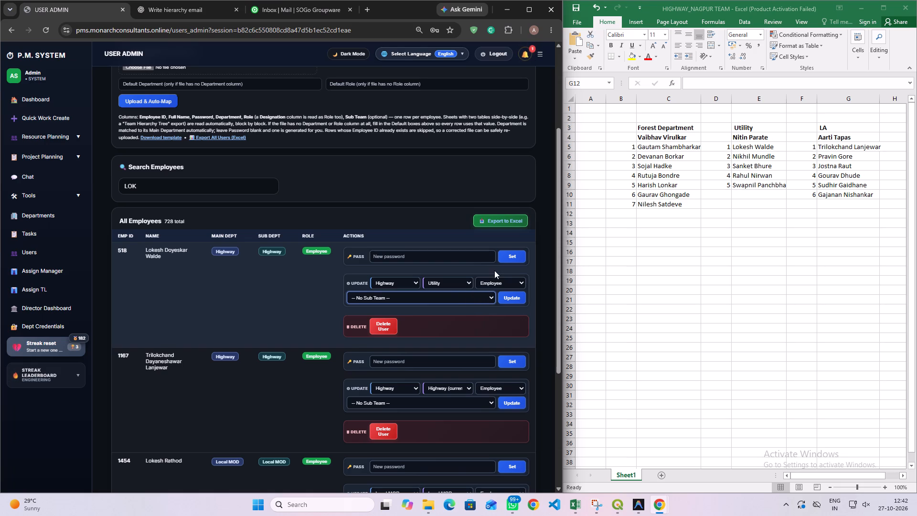
pyautogui.click(507, 300)
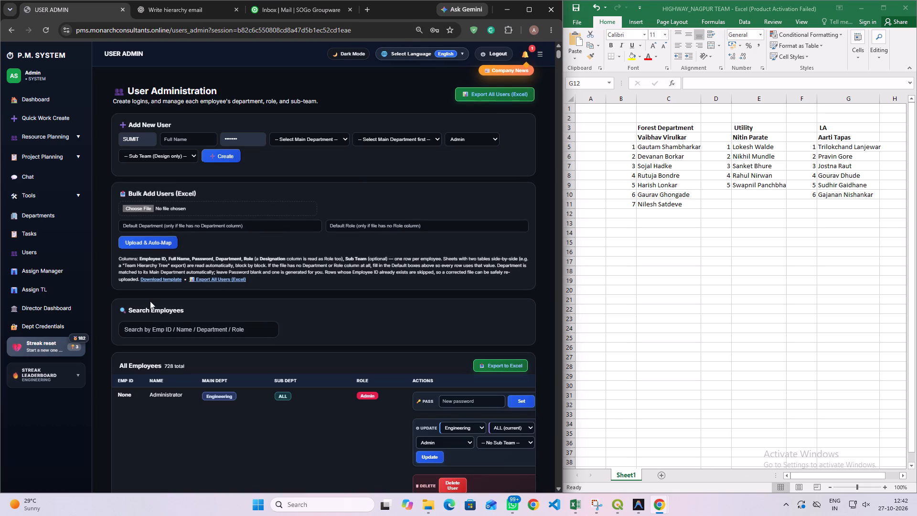
# Search the employees for NIKHIL and update the Highway employee Nikhil to the Utility sub-department.
pyautogui.click(155, 330)
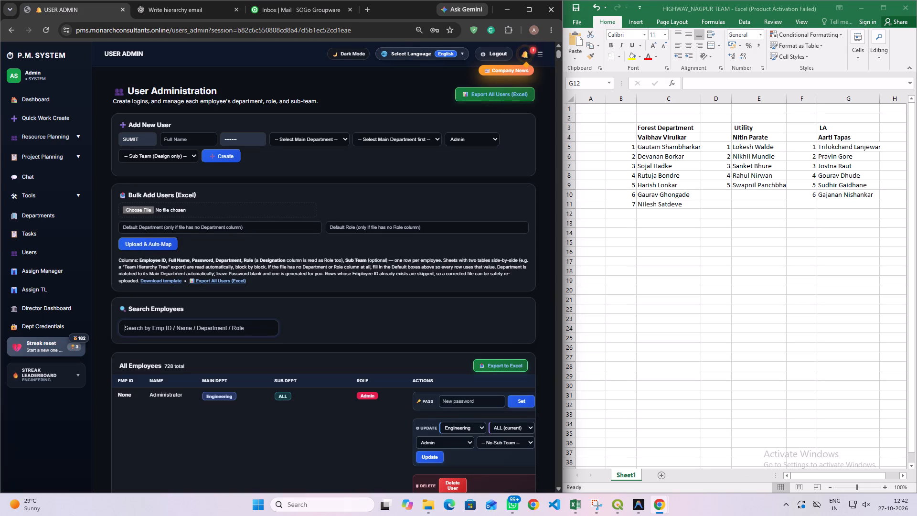
pyautogui.write('NIKHIL')
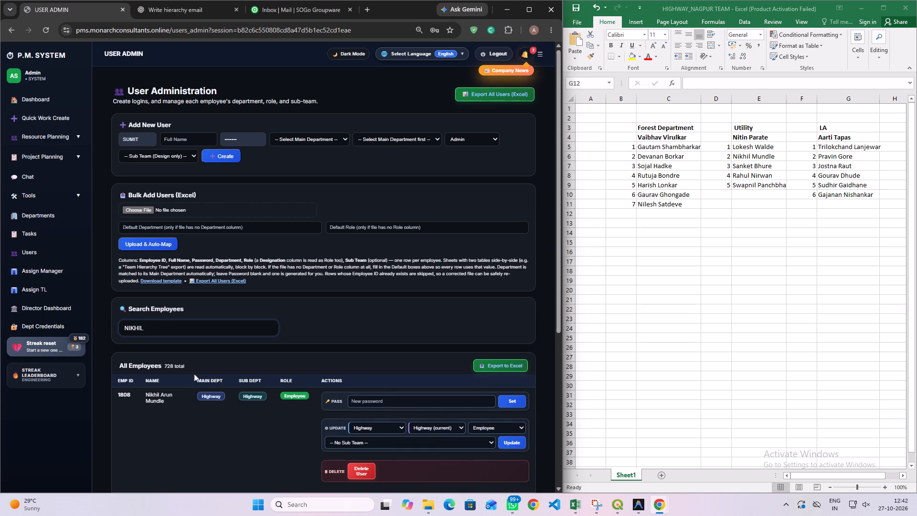
pyautogui.scroll(-1, 405, 386)
pyautogui.click(430, 377)
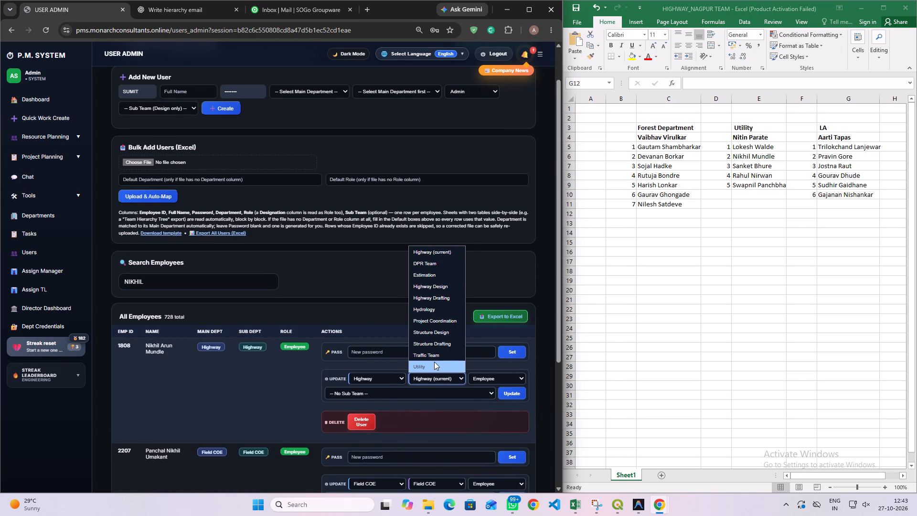
pyautogui.click(435, 362)
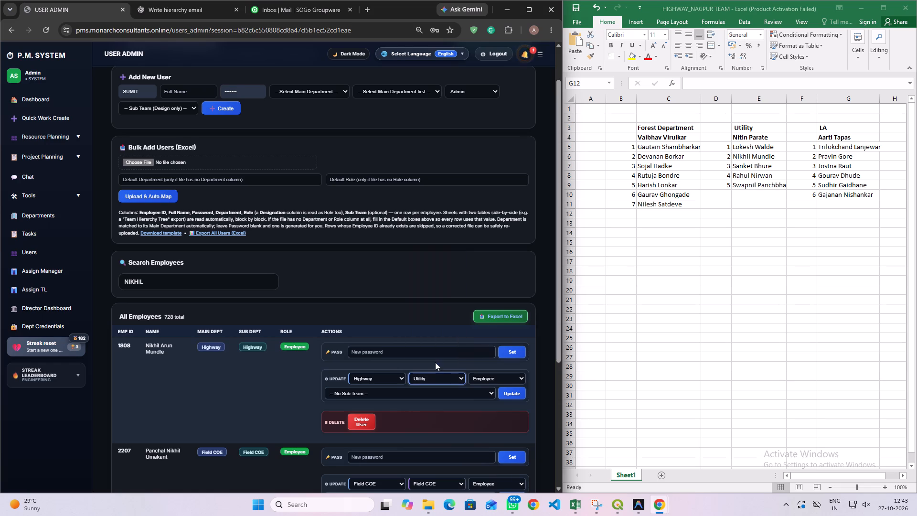
pyautogui.click(515, 392)
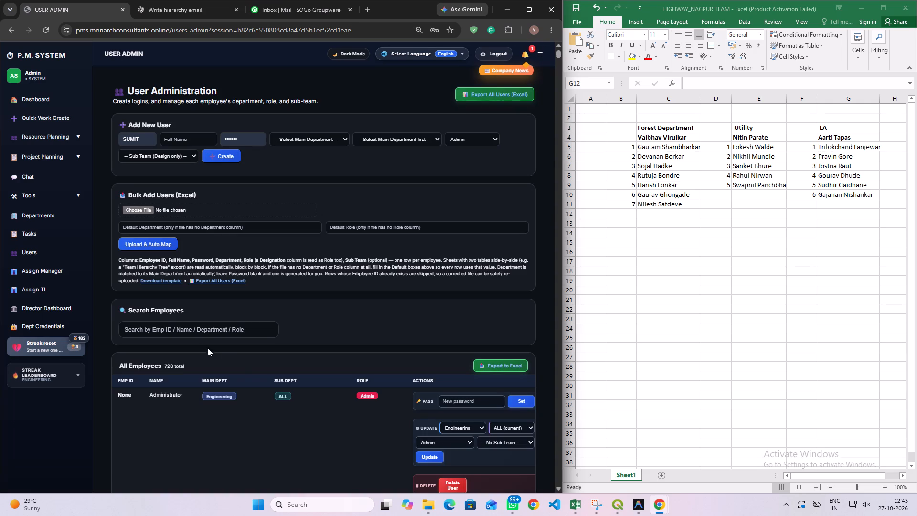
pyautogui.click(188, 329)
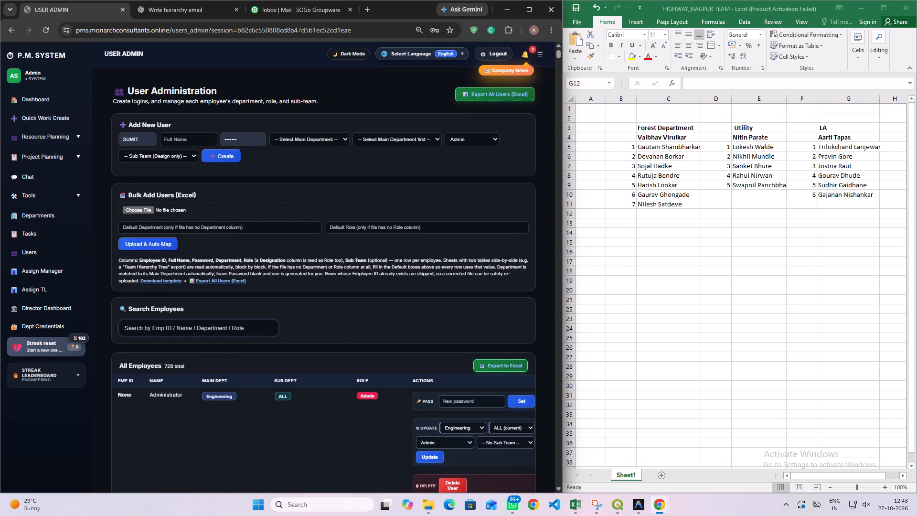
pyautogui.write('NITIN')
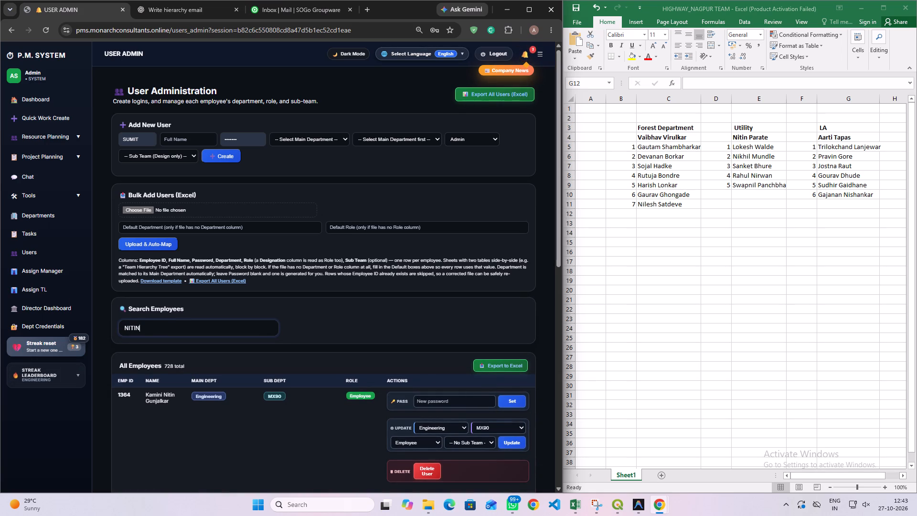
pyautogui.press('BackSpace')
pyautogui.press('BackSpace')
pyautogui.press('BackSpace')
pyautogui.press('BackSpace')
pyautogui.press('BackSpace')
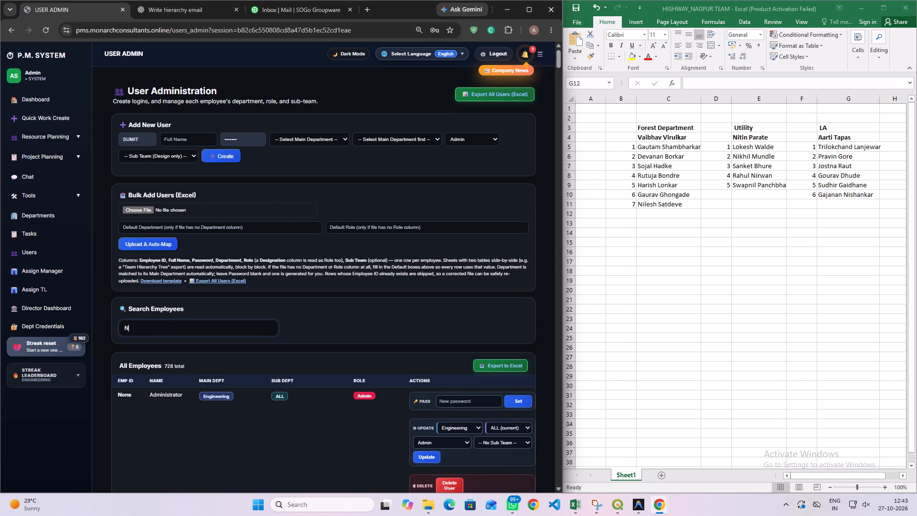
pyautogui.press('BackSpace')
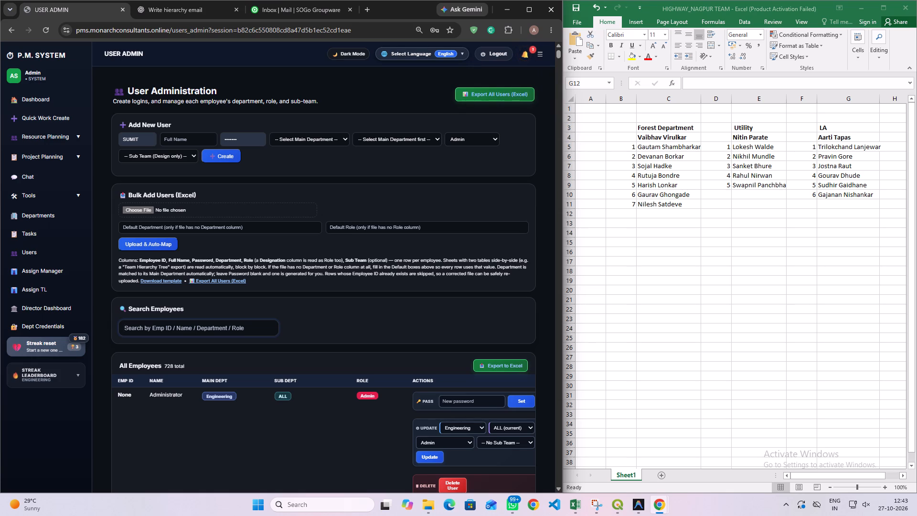
# Search the employees for parate and update that Highway employee to the Utility sub-department with the TeamLeader role.
pyautogui.write('parate')
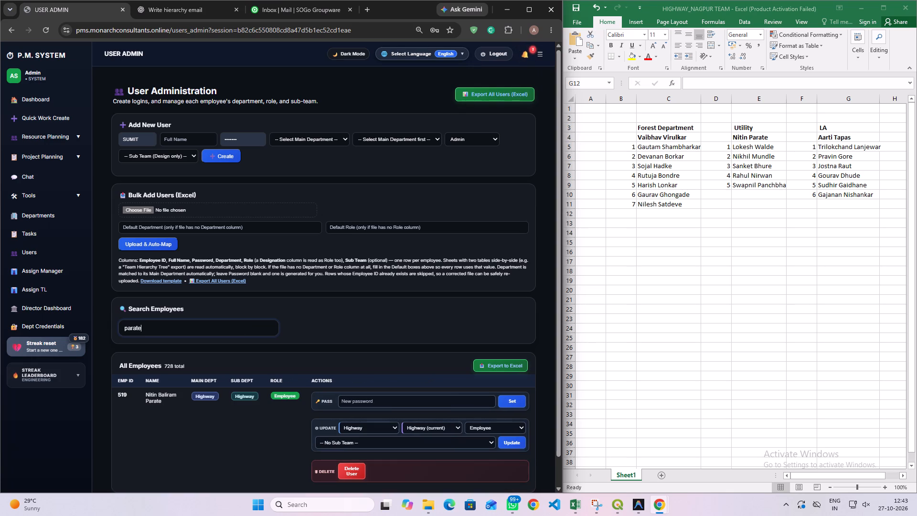
pyautogui.click(438, 425)
pyautogui.click(419, 414)
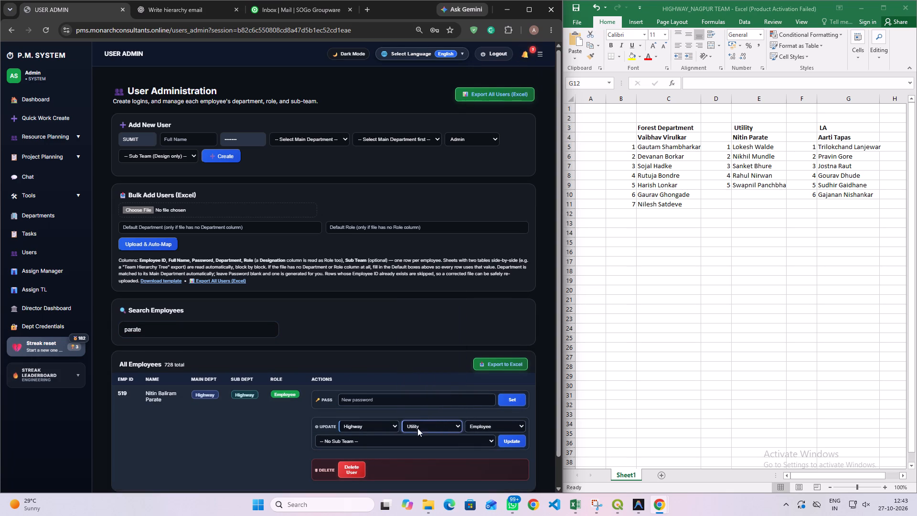
pyautogui.click(481, 428)
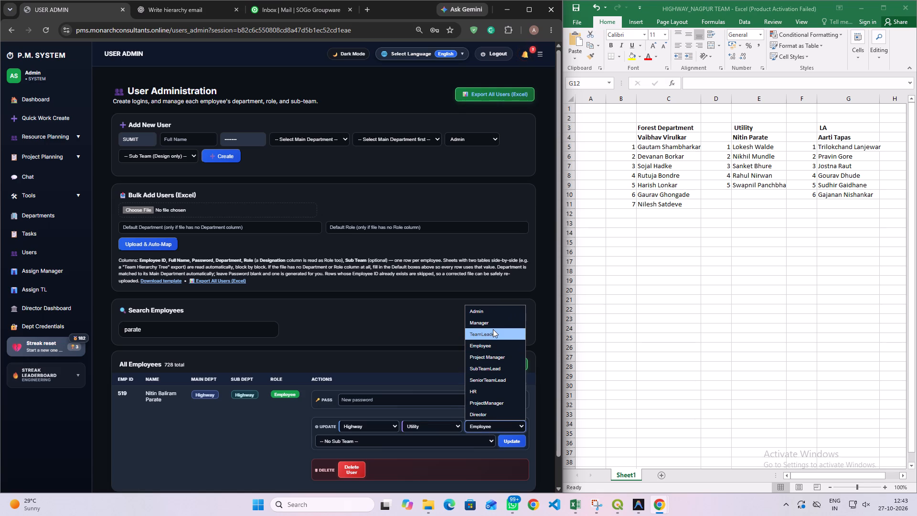
pyautogui.click(492, 330)
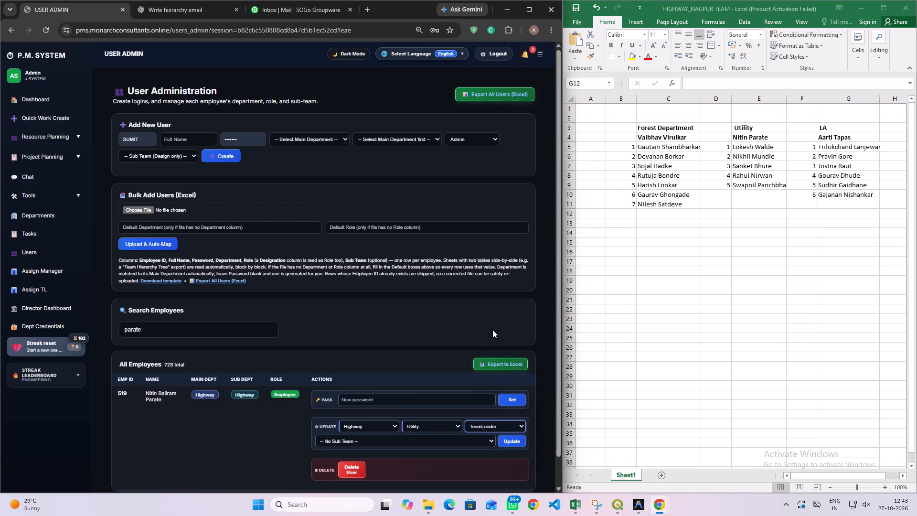
pyautogui.click(518, 441)
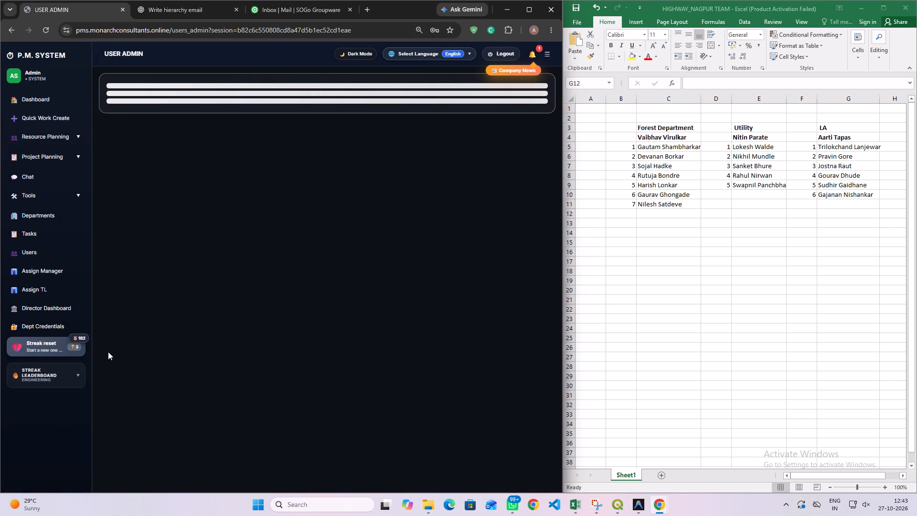
# Search the employees for sanket and update the Highway employee Sanket to the Utility sub-department.
pyautogui.click(140, 331)
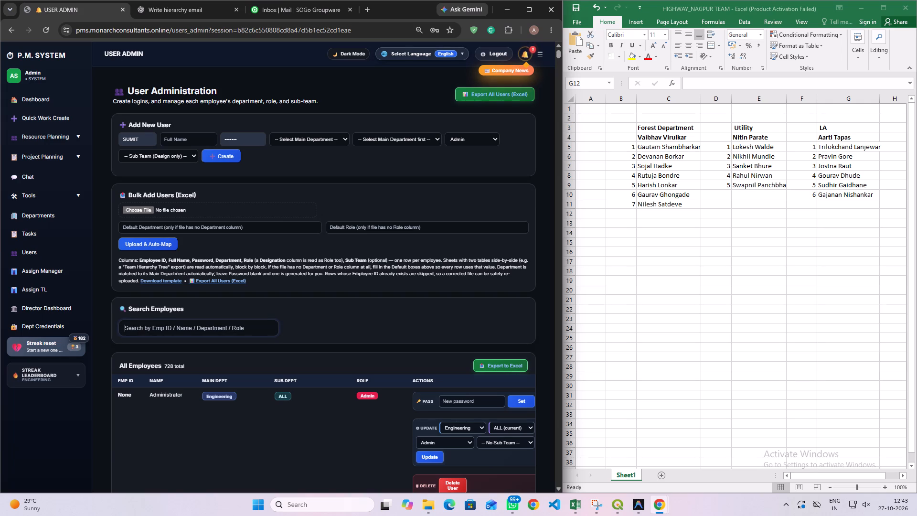
pyautogui.write('sanket')
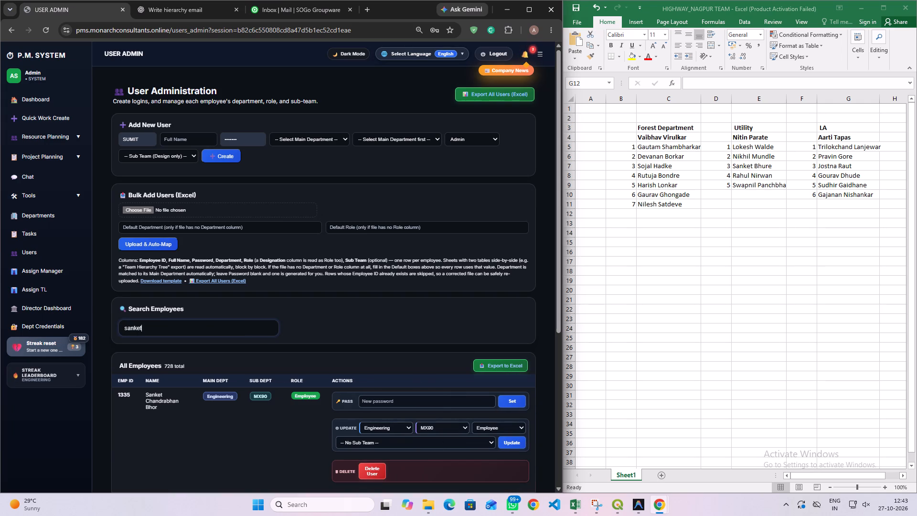
pyautogui.scroll(-2, 219, 408)
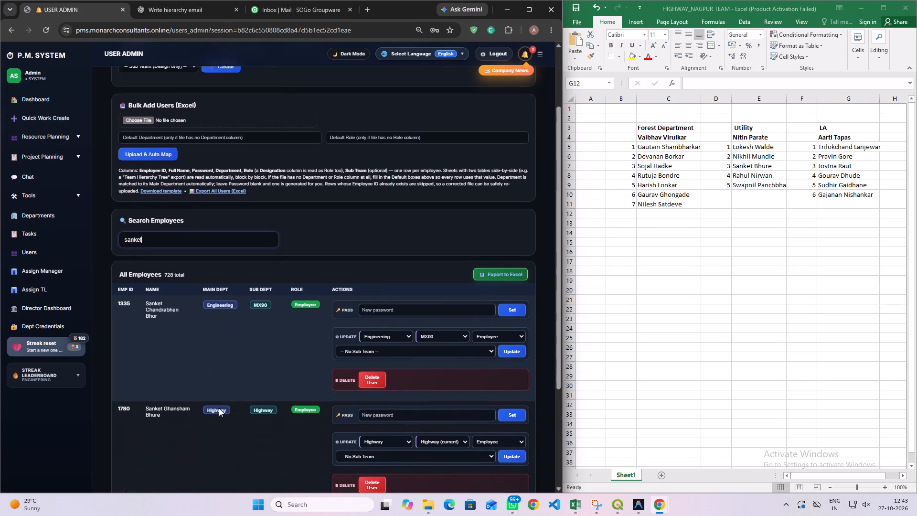
pyautogui.scroll(-1, 206, 384)
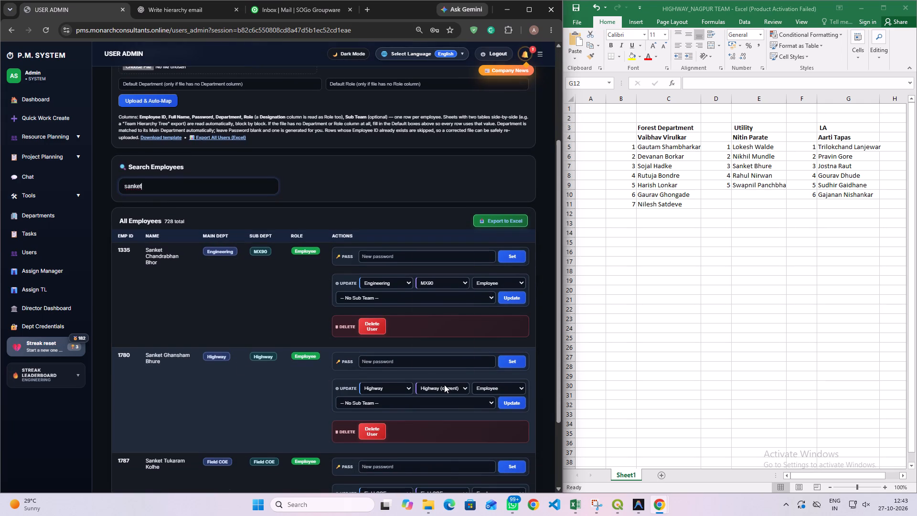
pyautogui.click(444, 385)
pyautogui.click(427, 375)
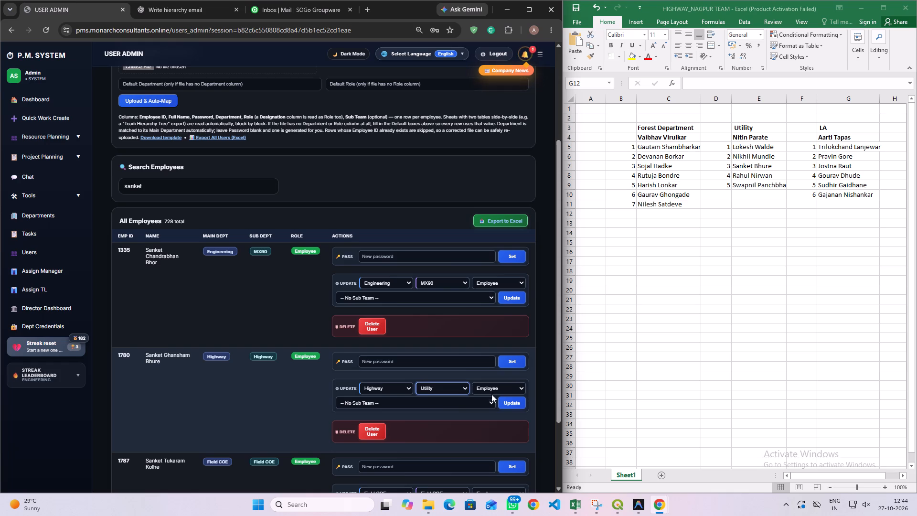
pyautogui.click(513, 398)
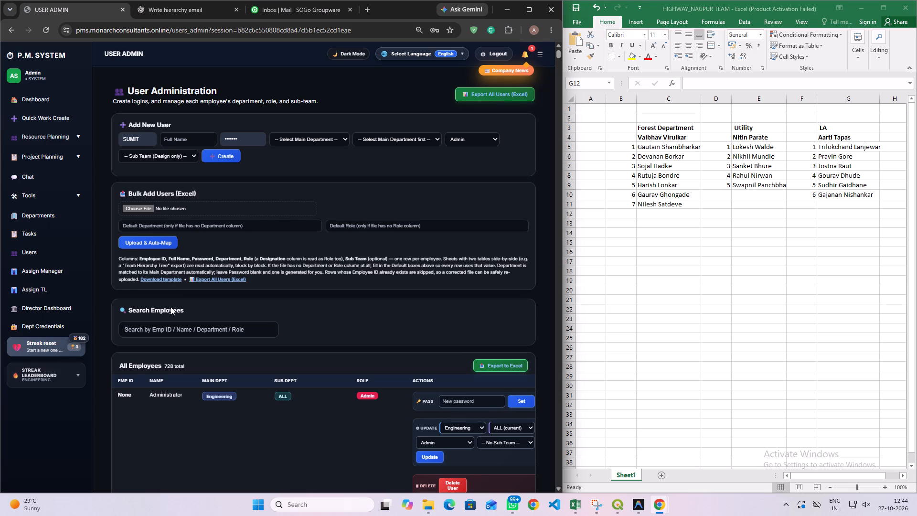
# Search the employees for rahu and update the Highway employee Rahul from the spreadsheet's Utility team to the Utility sub-department.
pyautogui.click(166, 329)
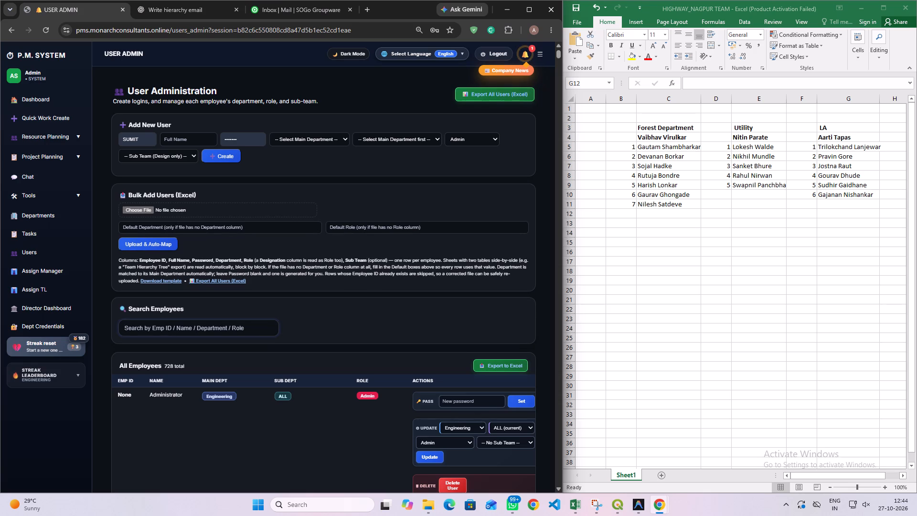
pyautogui.write('ra')
pyautogui.press('g')
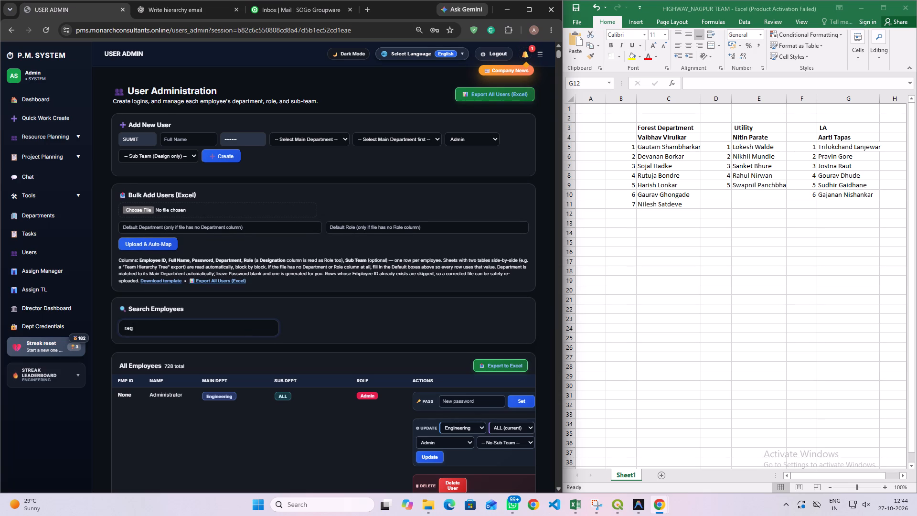
pyautogui.press('BackSpace')
pyautogui.write('hu')
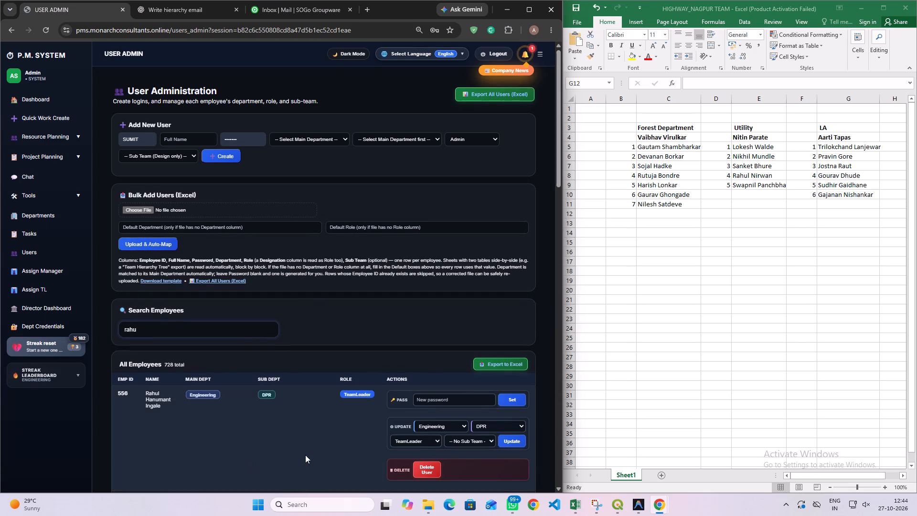
pyautogui.scroll(-2, 284, 409)
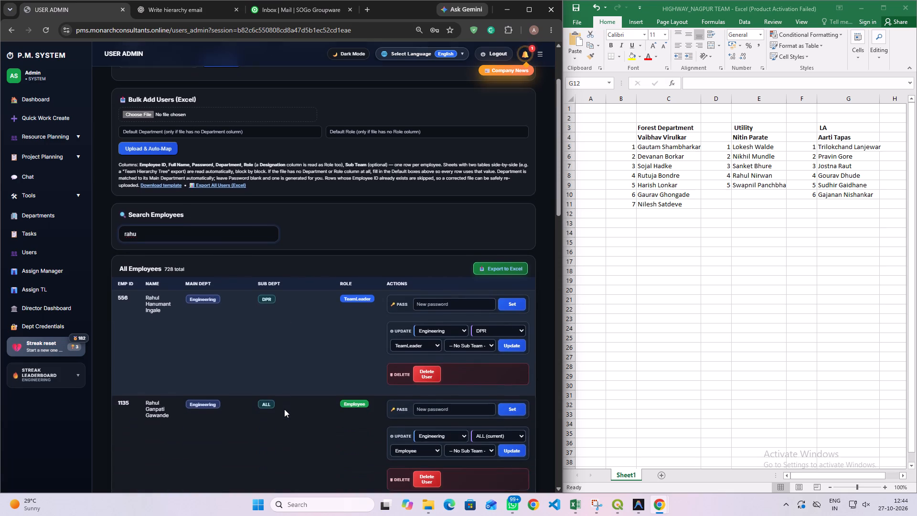
pyautogui.scroll(-9, 284, 409)
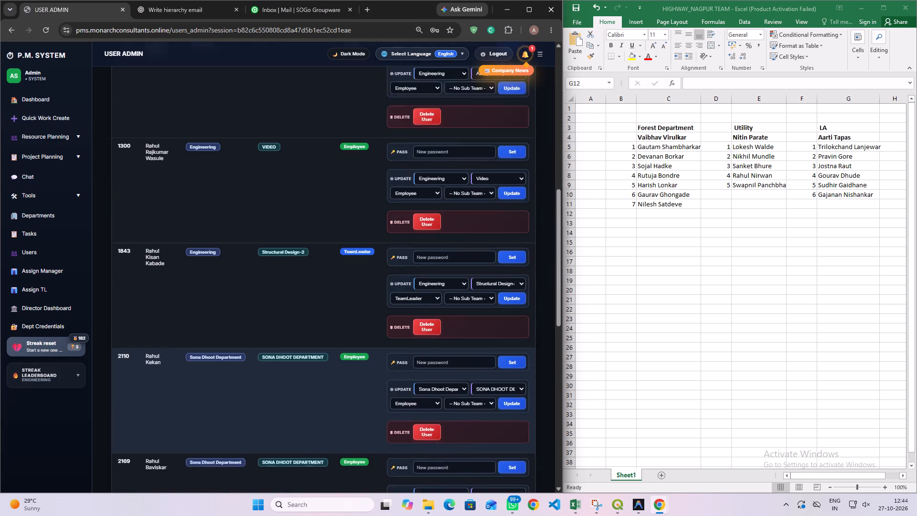
pyautogui.scroll(-4, 318, 425)
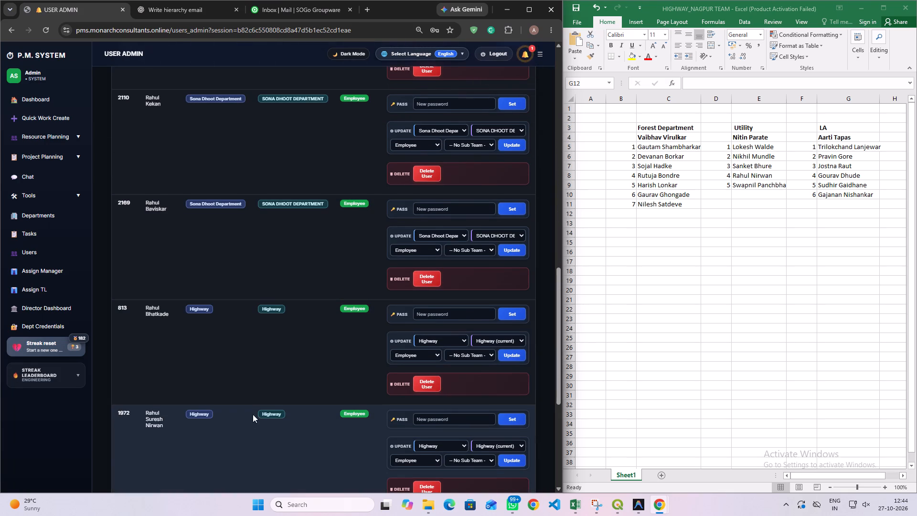
pyautogui.scroll(-2, 256, 414)
pyautogui.click(500, 353)
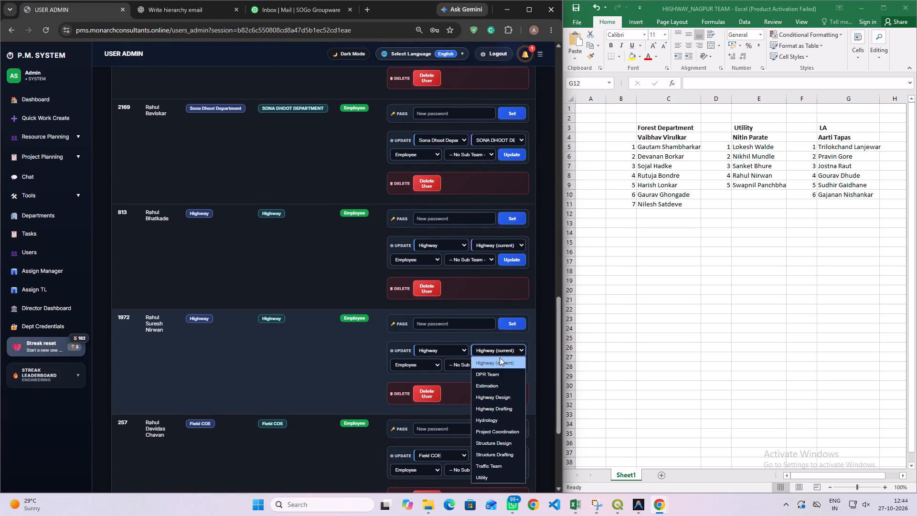
pyautogui.click(491, 474)
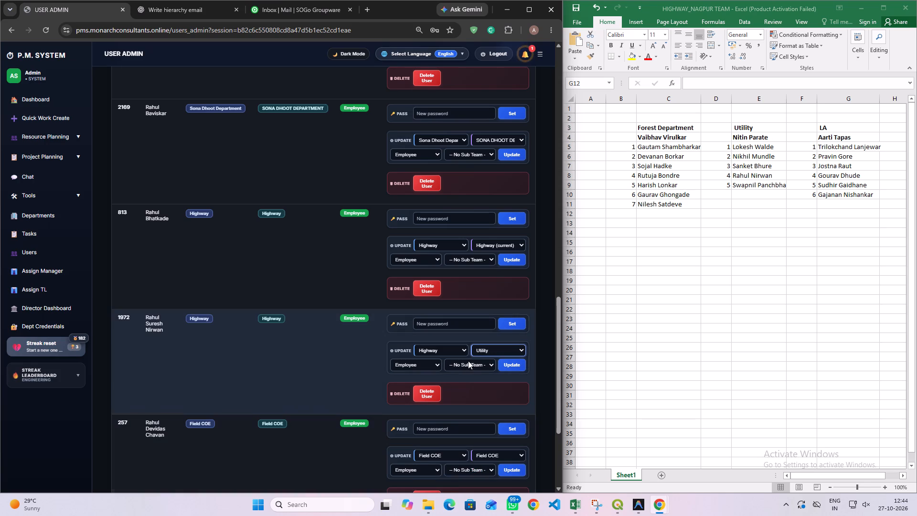
pyautogui.click(512, 365)
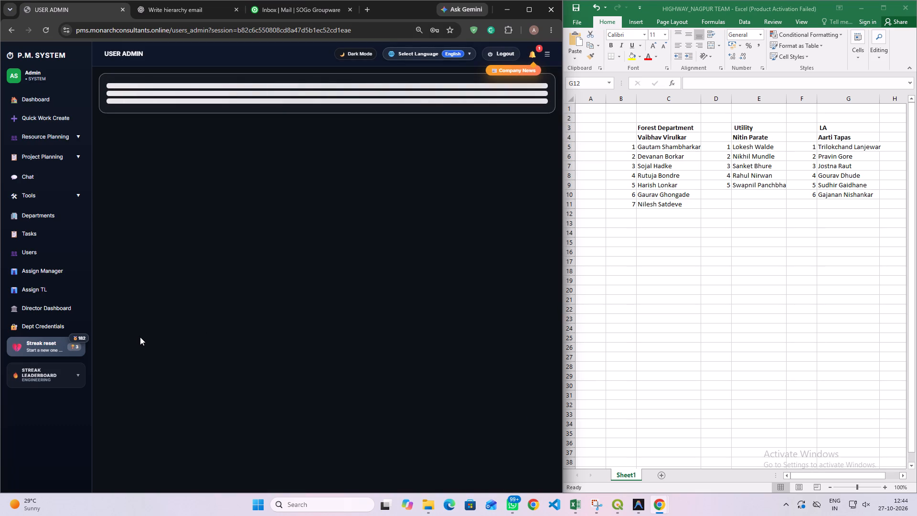
# Search the employees for swapni and update the Highway employee Swapnil to the Utility sub-department.
pyautogui.click(132, 327)
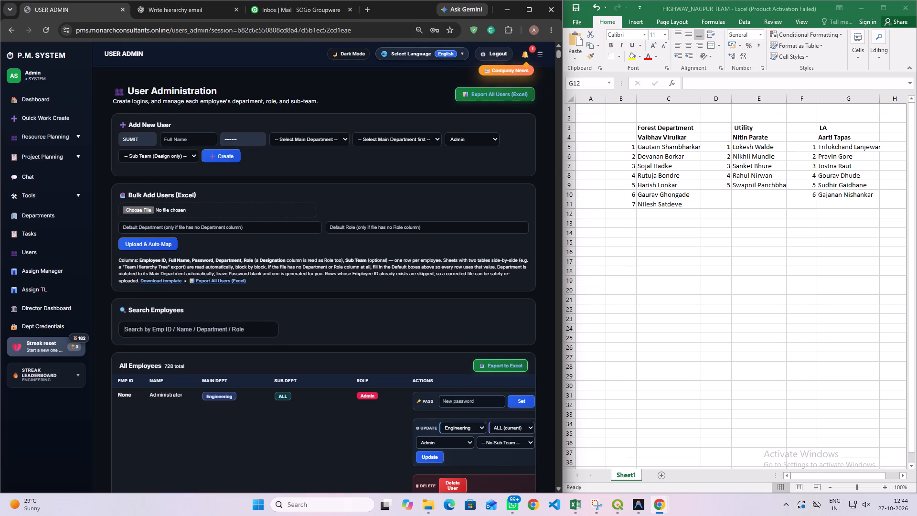
pyautogui.click(141, 330)
pyautogui.write('swa')
pyautogui.write('pni')
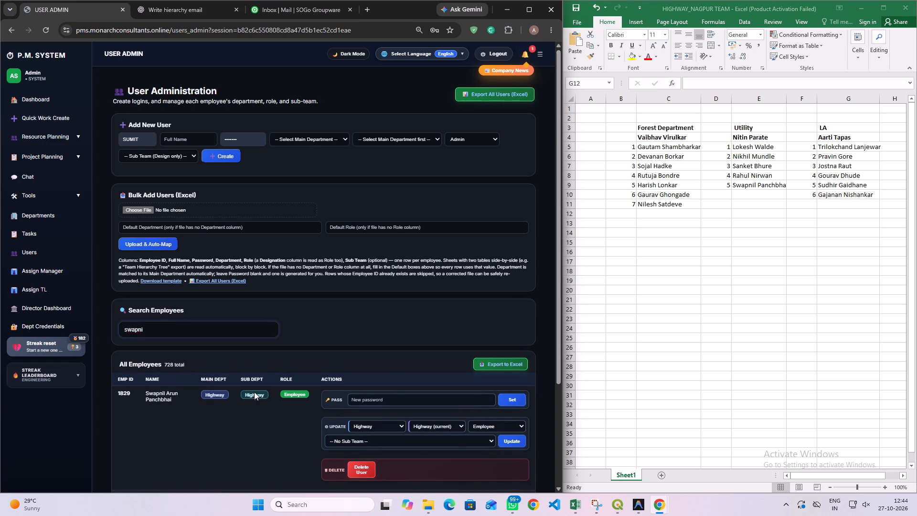
pyautogui.scroll(-2, 262, 395)
pyautogui.click(458, 331)
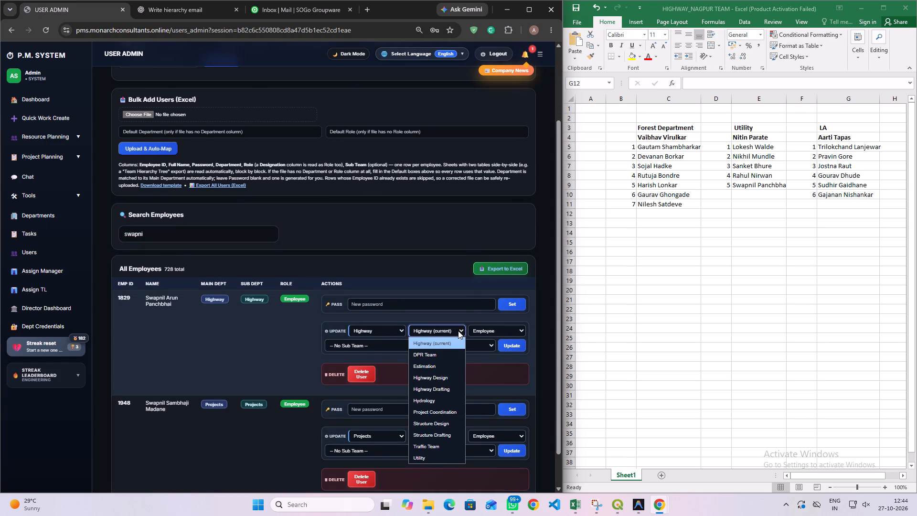
pyautogui.click(448, 454)
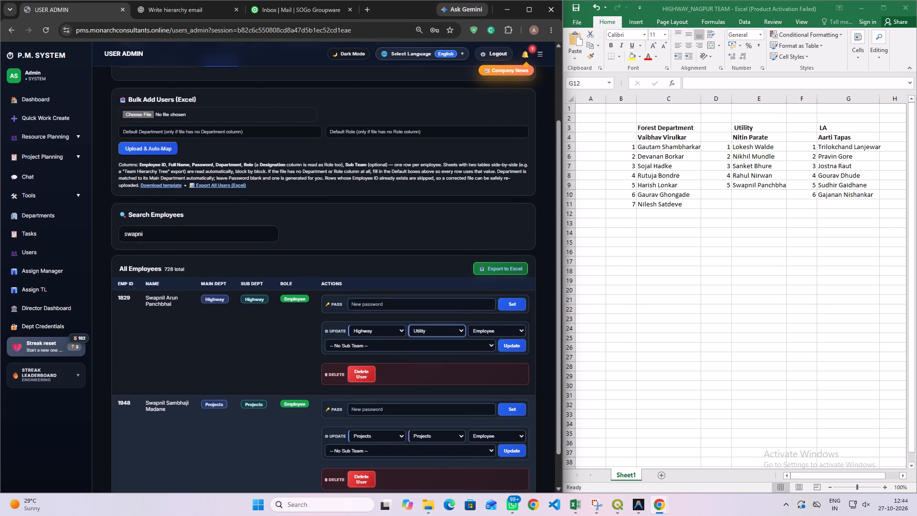
pyautogui.click(514, 343)
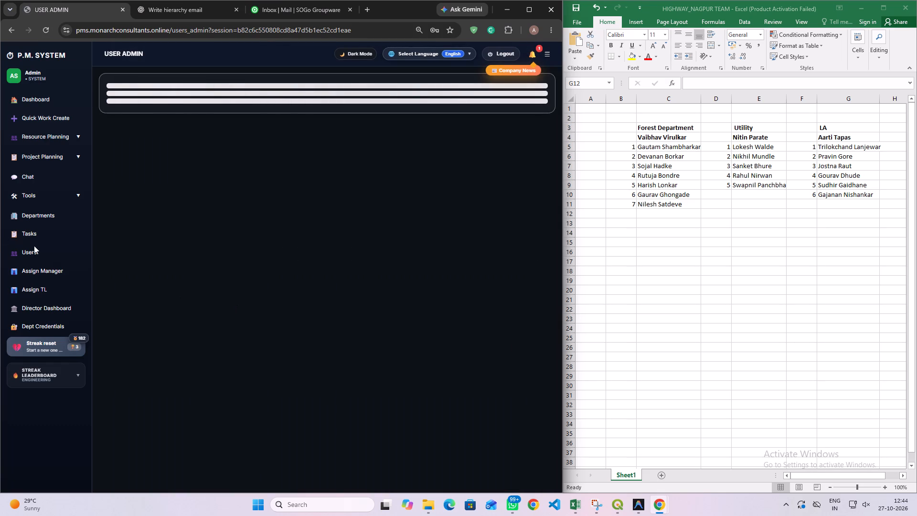
# Open department management and fill in a new sub-department named Forest Department with Highway as its parent department.
pyautogui.click(30, 217)
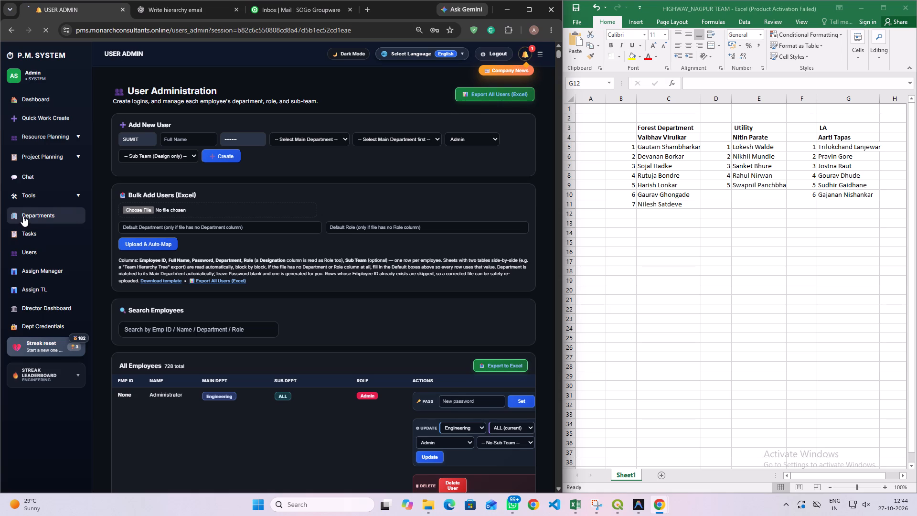
pyautogui.click(29, 218)
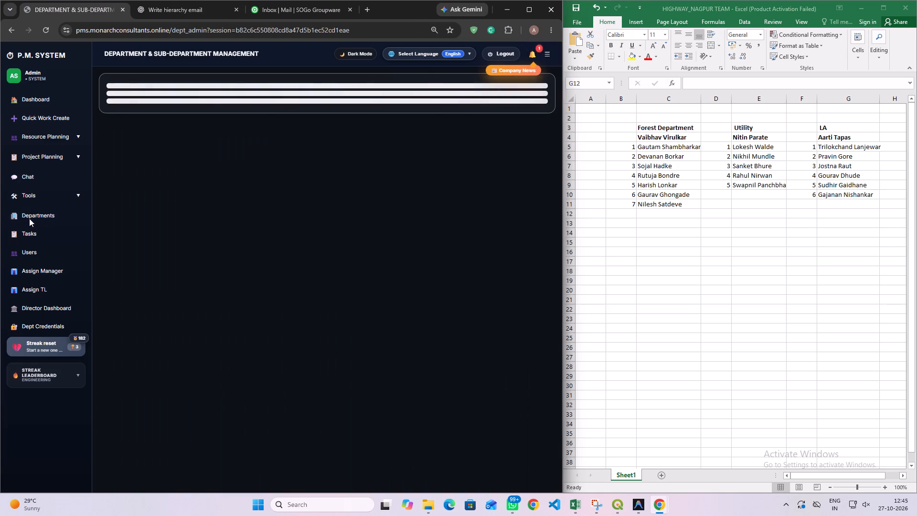
pyautogui.scroll(3, 204, 276)
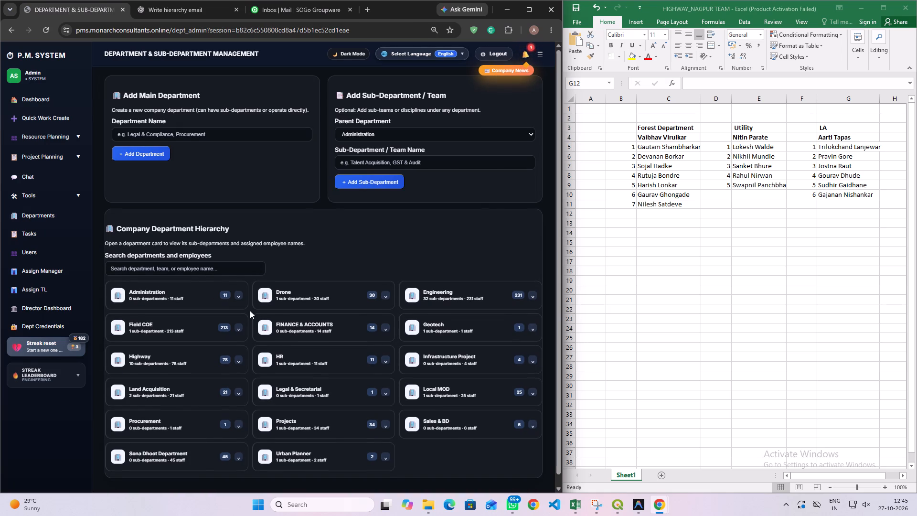
pyautogui.click(372, 125)
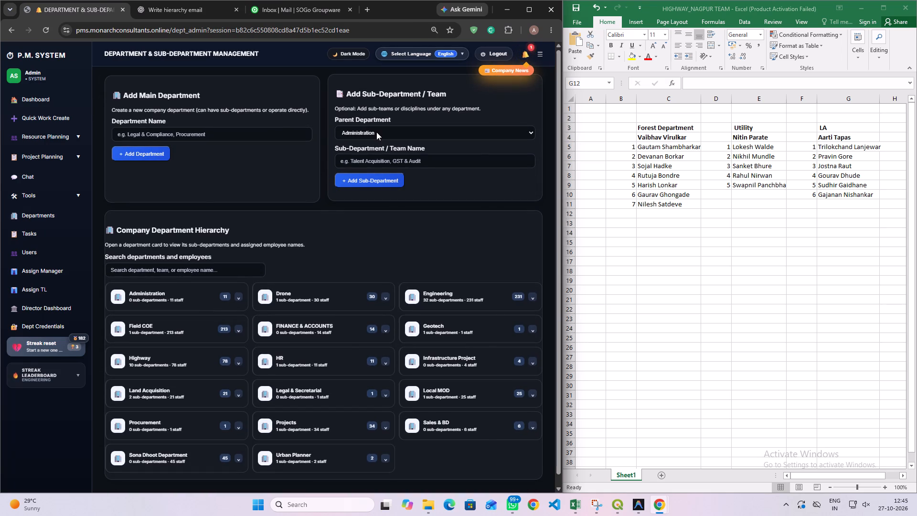
pyautogui.click(376, 132)
pyautogui.click(379, 218)
pyautogui.click(389, 158)
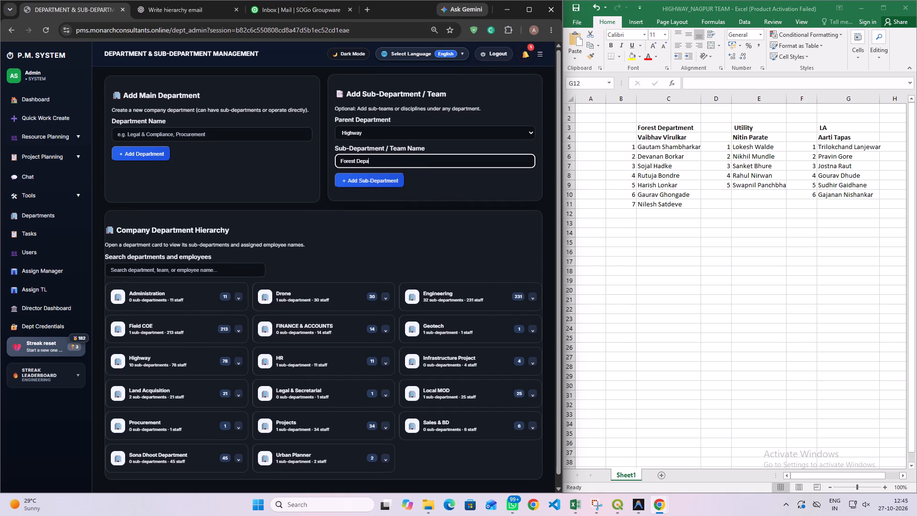
pyautogui.write('tment')
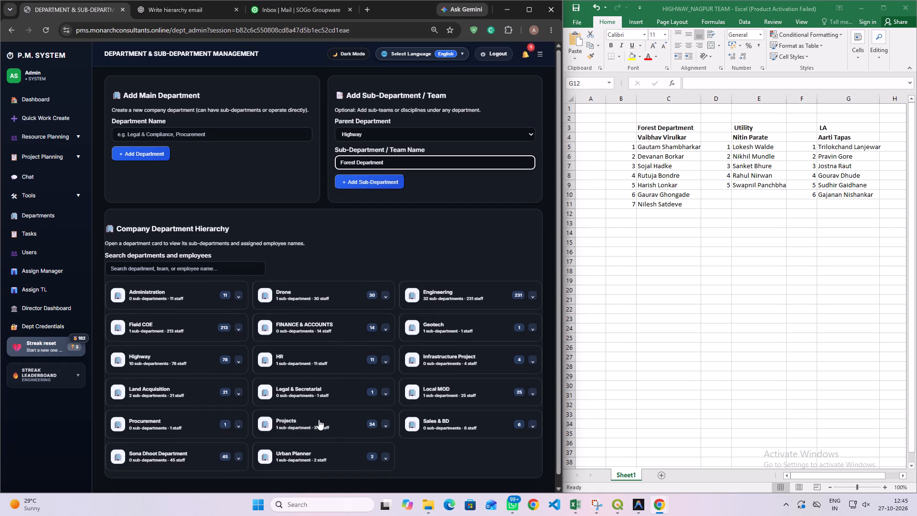
# Examine the Highway department's existing sub-departments and their assigned employees, including the direct department members.
pyautogui.click(183, 368)
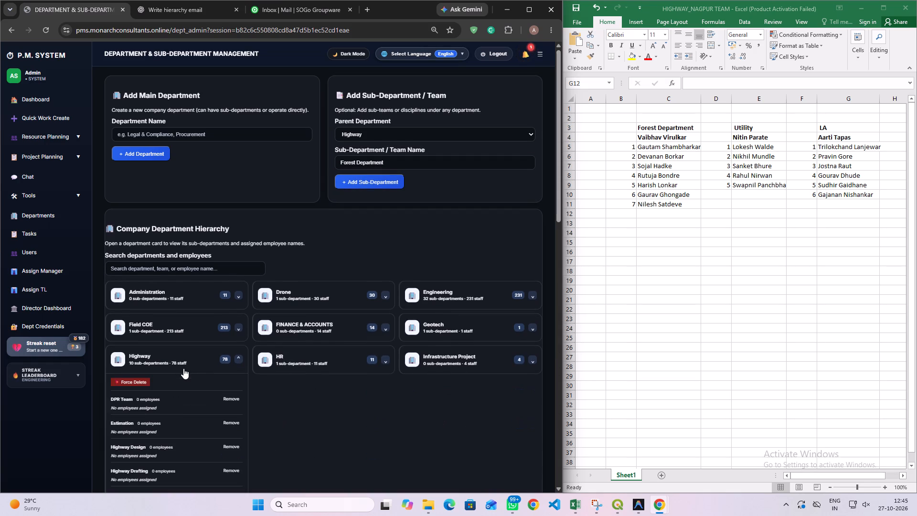
pyautogui.scroll(-2, 184, 376)
pyautogui.scroll(-1, 145, 367)
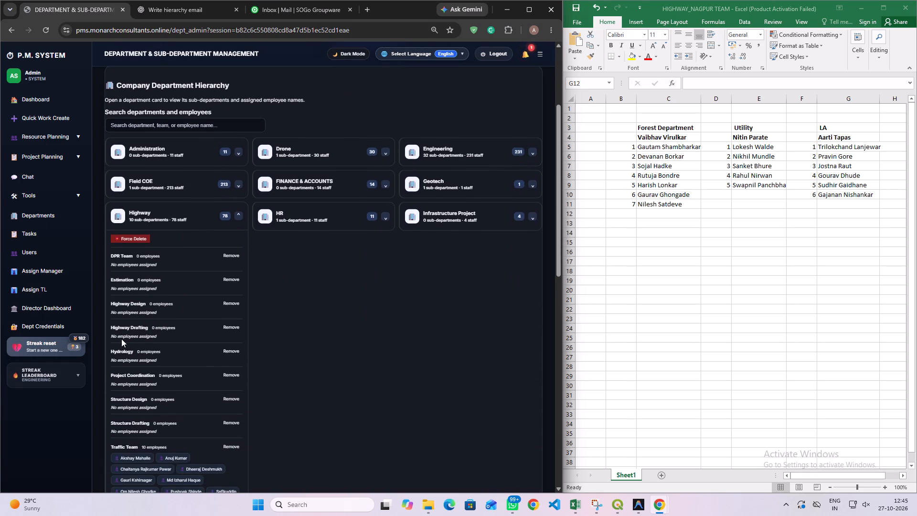
pyautogui.scroll(-2, 125, 355)
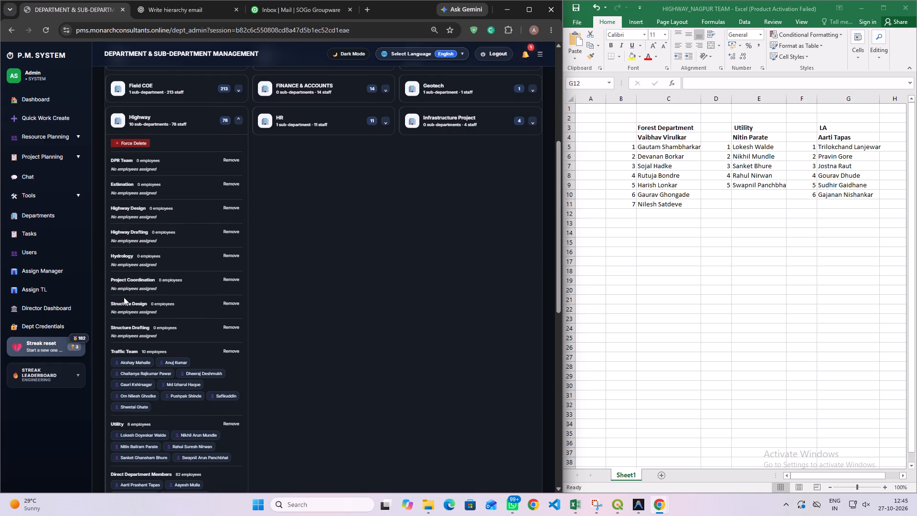
pyautogui.scroll(-2, 126, 318)
pyautogui.scroll(-2, 139, 362)
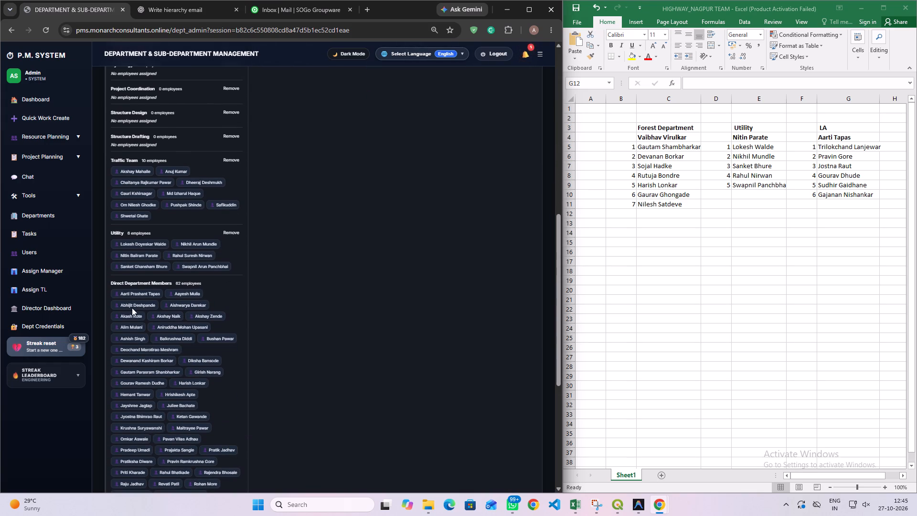
pyautogui.scroll(-6, 164, 298)
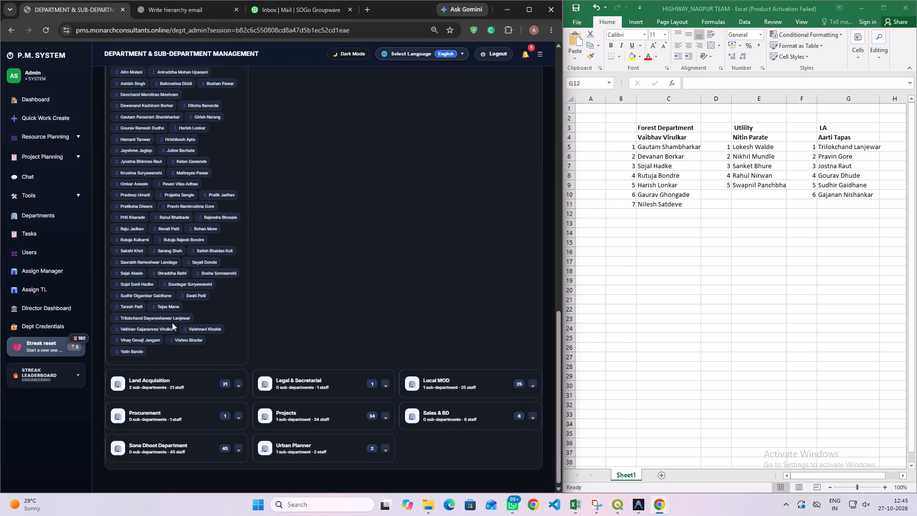
pyautogui.scroll(14, 168, 328)
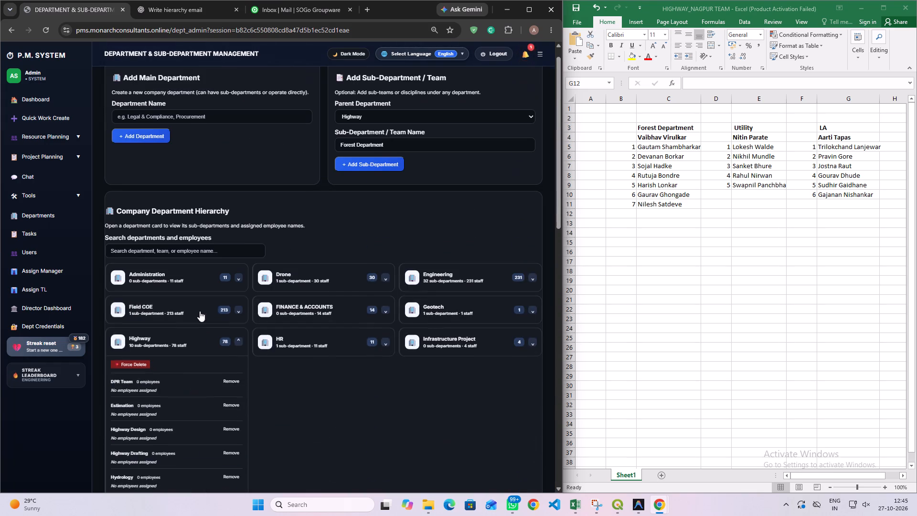
pyautogui.click(239, 343)
pyautogui.scroll(2, 344, 200)
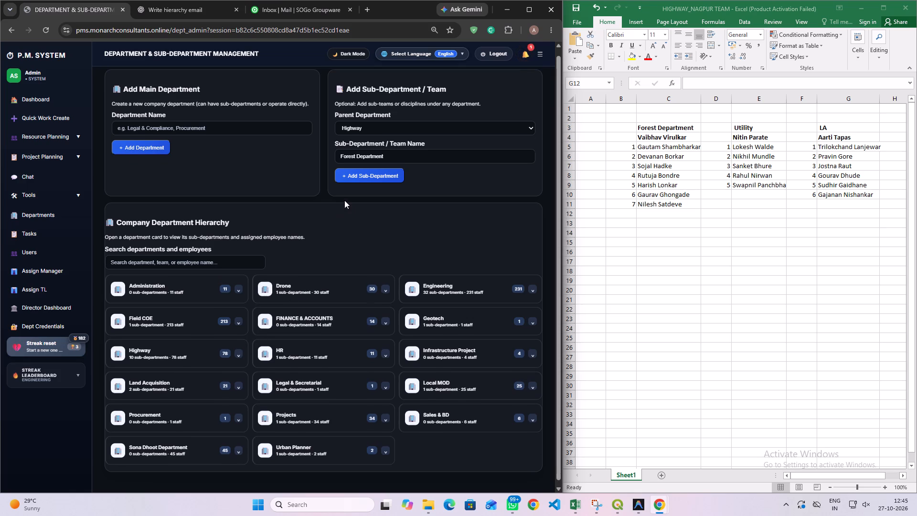
# Add the filled-in Forest Department sub-department to Highway.
pyautogui.click(372, 177)
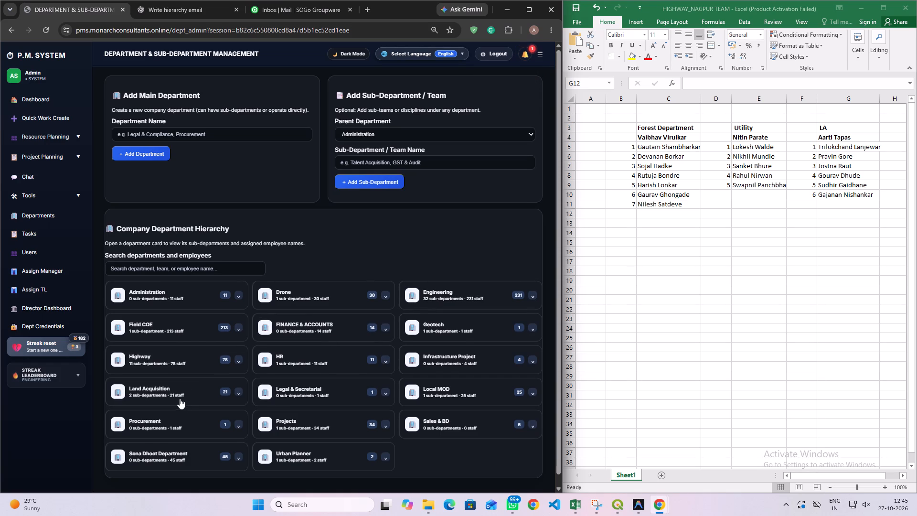
# Review the Highway department's sub-department list for the Forest Department entry and the Utility team's members.
pyautogui.click(193, 360)
pyautogui.scroll(-2, 192, 359)
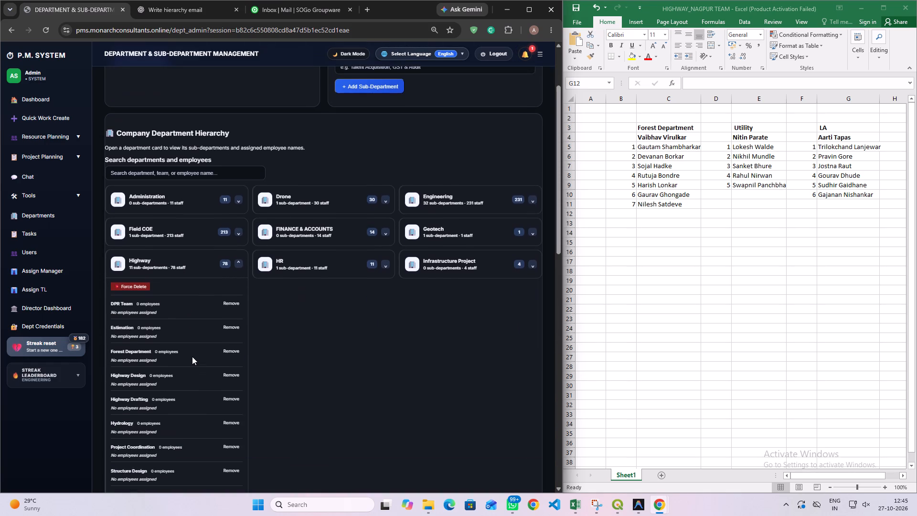
pyautogui.scroll(-2, 192, 356)
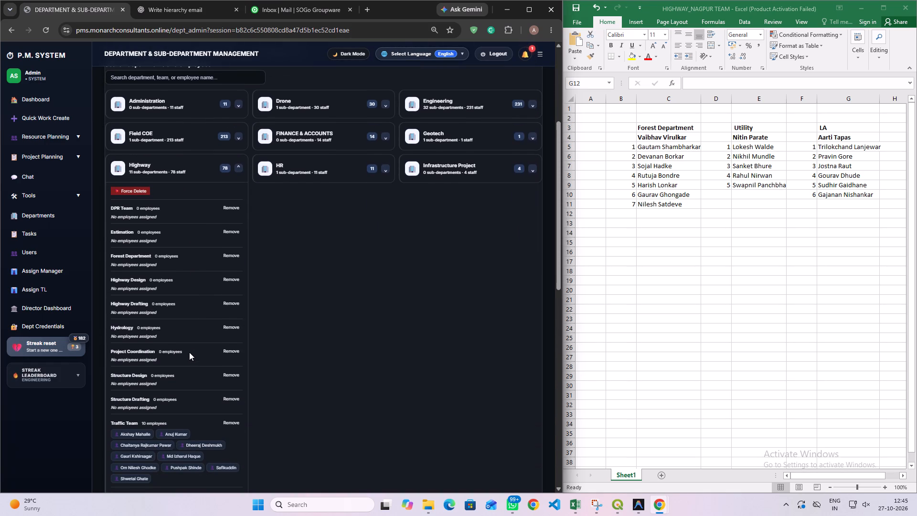
pyautogui.scroll(-3, 189, 352)
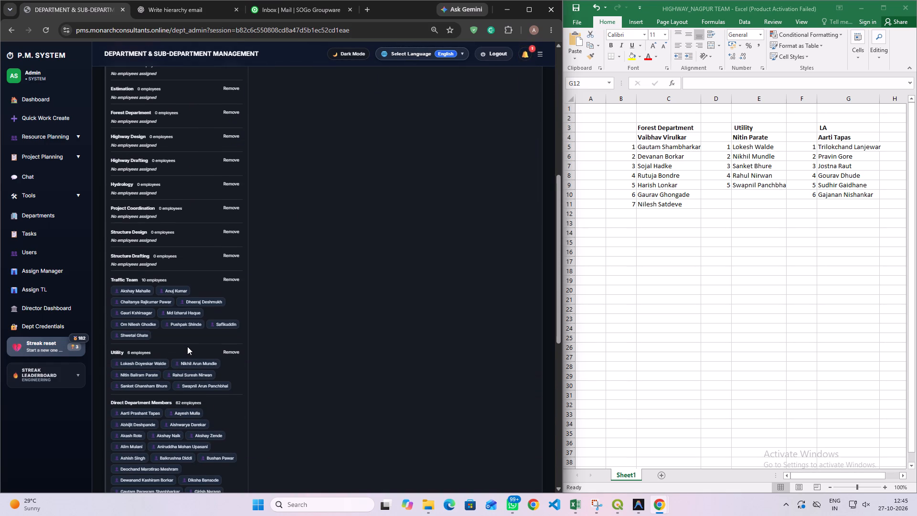
pyautogui.scroll(6, 187, 346)
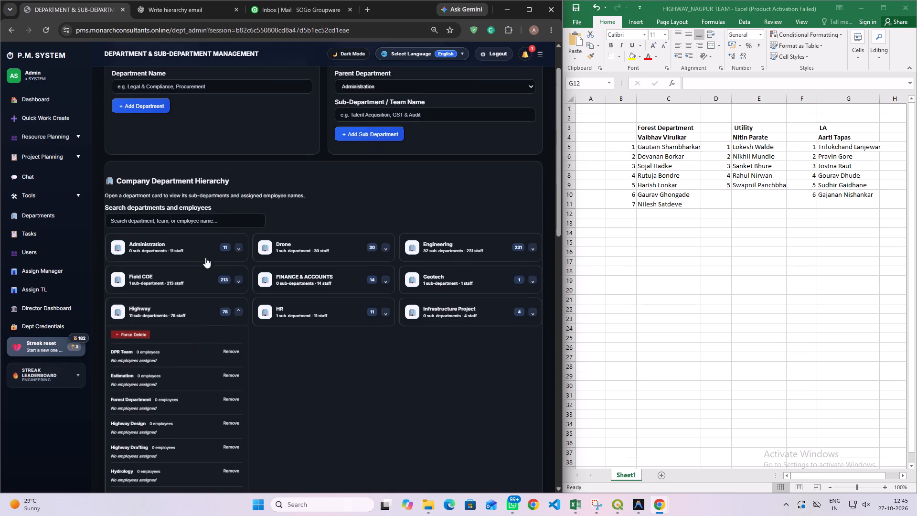
pyautogui.scroll(2, 404, 165)
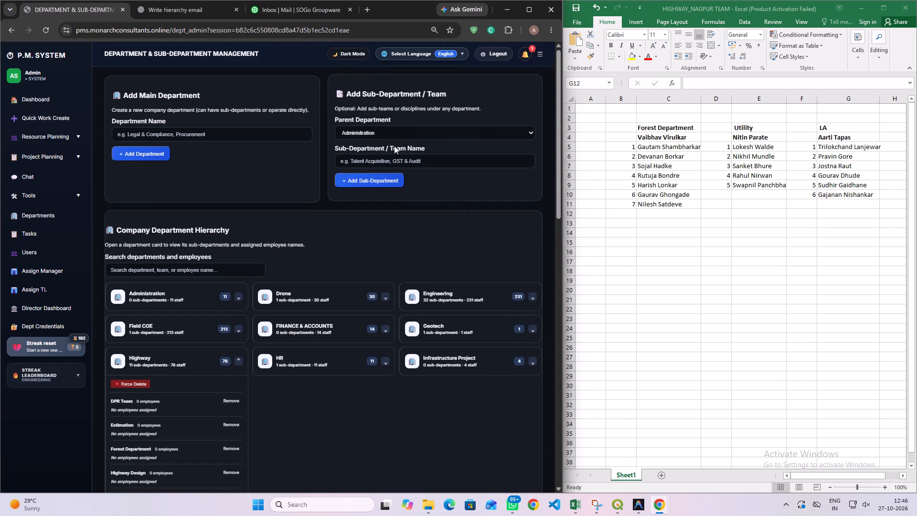
# Add a new sub-department named LA with Highway as its parent department.
pyautogui.click(379, 164)
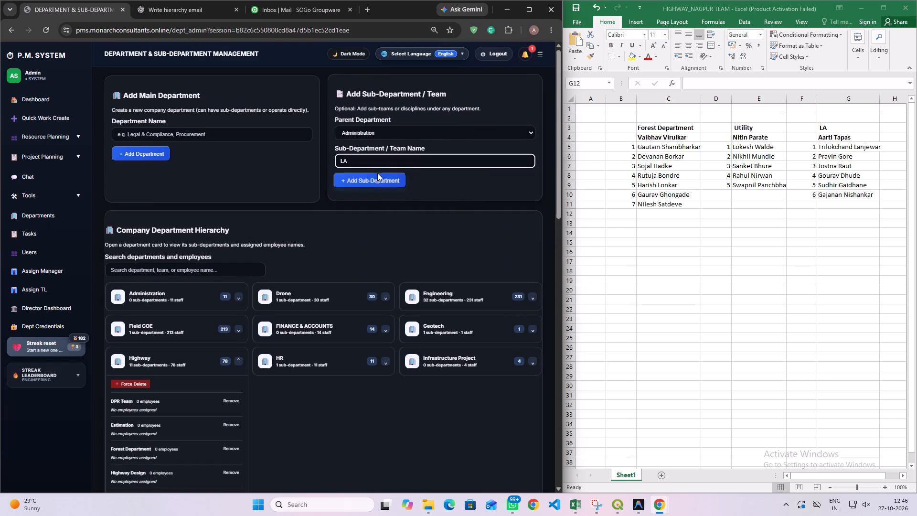
pyautogui.click(398, 126)
pyautogui.click(374, 215)
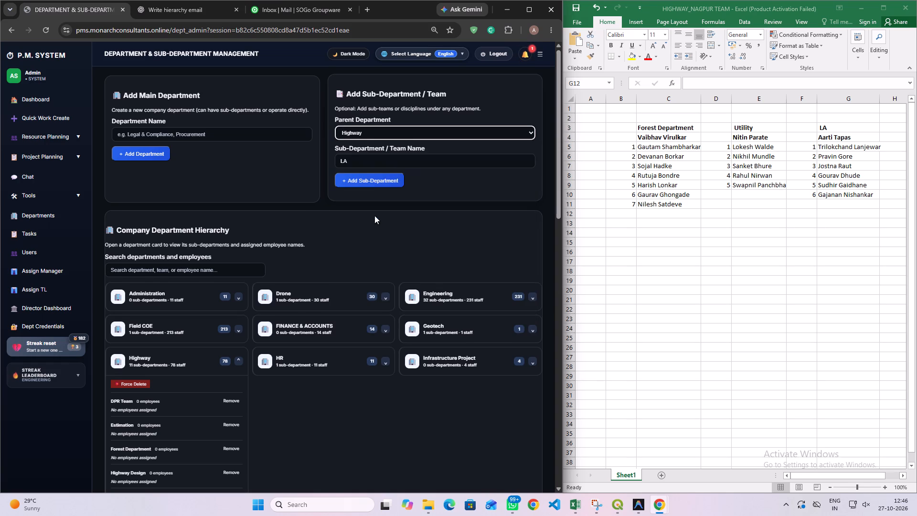
pyautogui.click(369, 182)
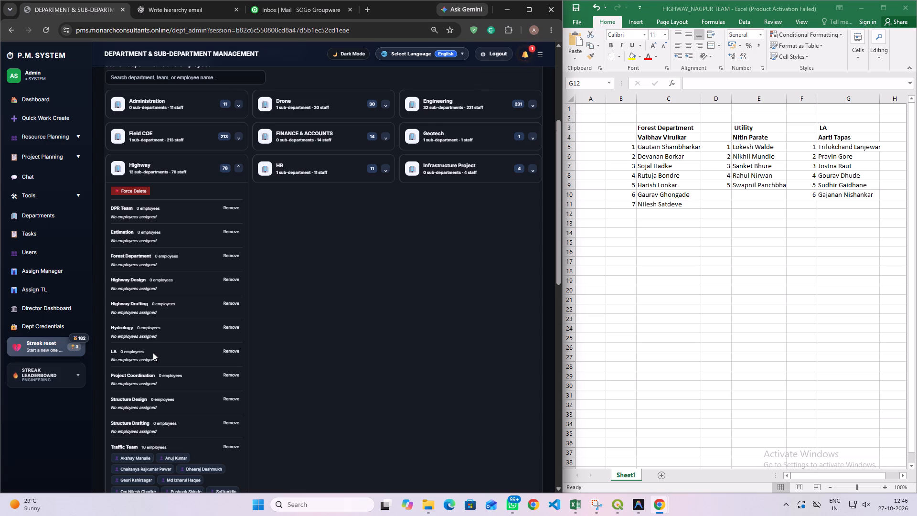
pyautogui.moveTo(108, 255); pyautogui.dragTo(123, 255)
pyautogui.moveTo(123, 255); pyautogui.dragTo(164, 329)
pyautogui.click(394, 374)
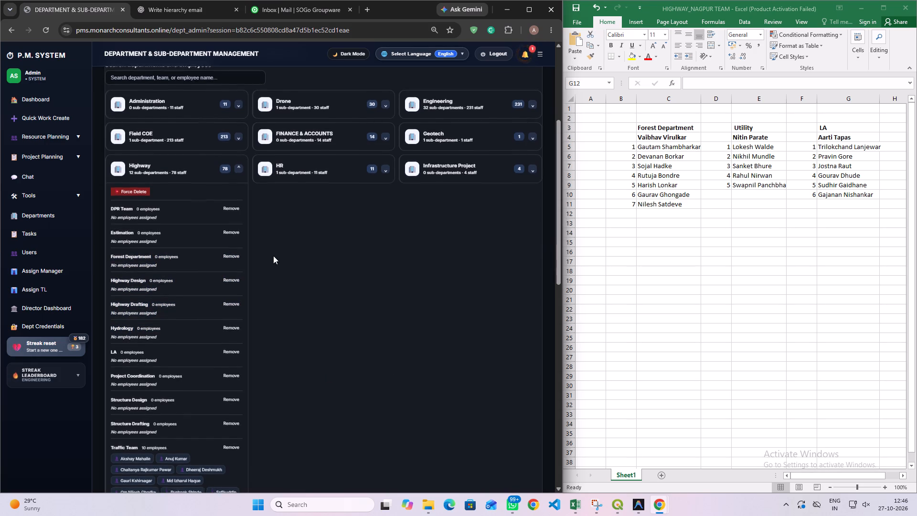
pyautogui.scroll(7, 264, 252)
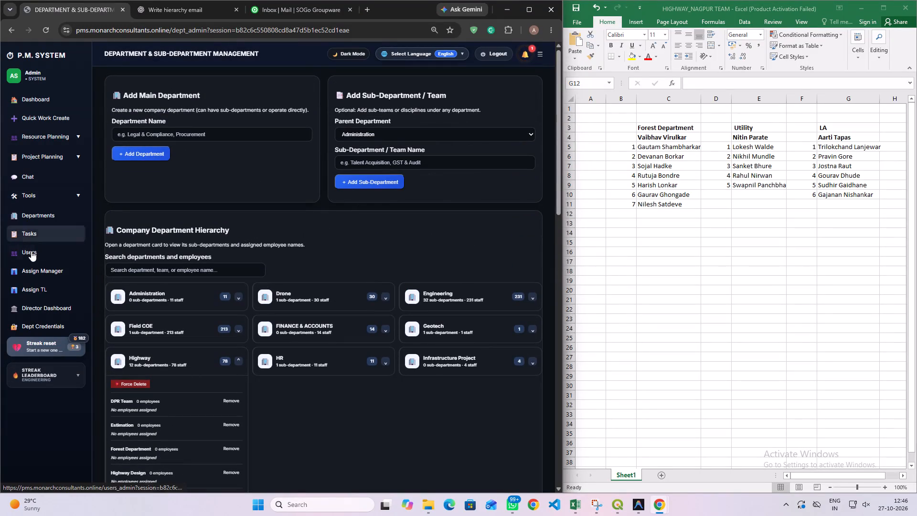
# In user administration, search for "gauta" and update the spreadsheet's first Forest Department team member in Highway to the Forest Department sub-department.
pyautogui.click(31, 251)
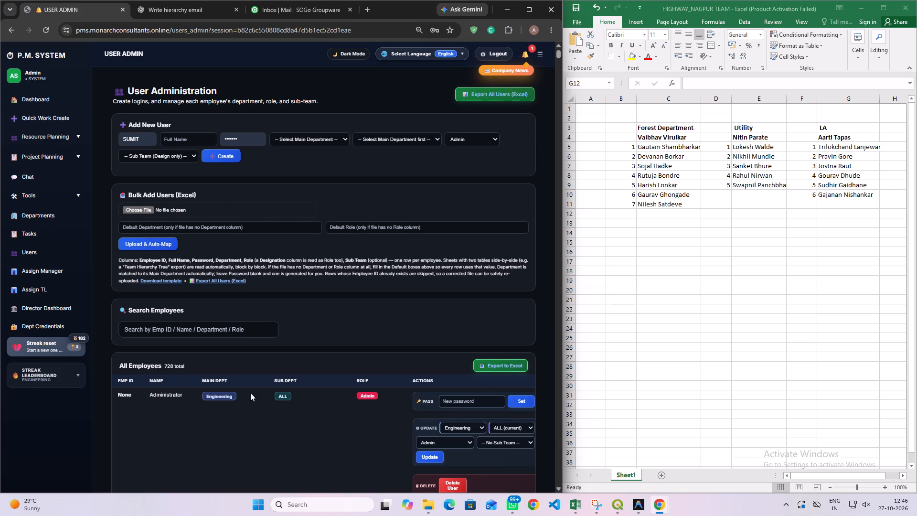
pyautogui.click(171, 328)
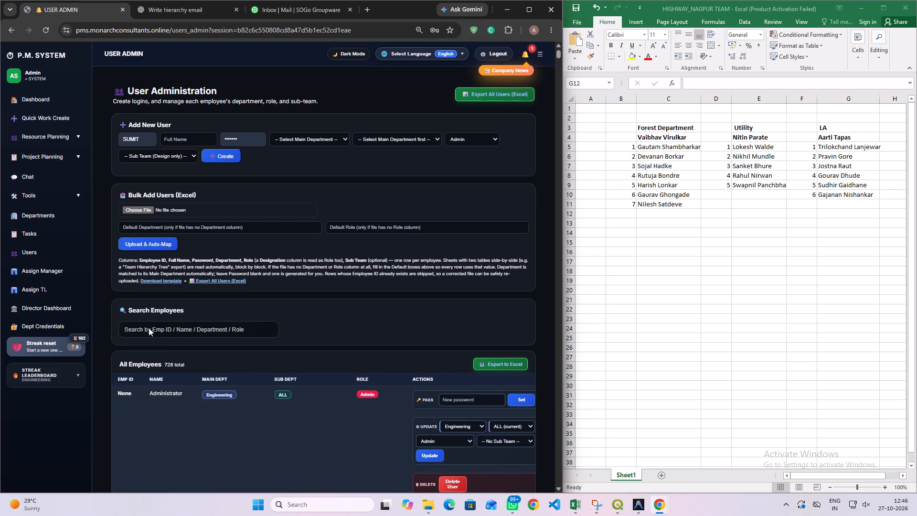
pyautogui.click(148, 328)
pyautogui.write('ga')
pyautogui.write('ura')
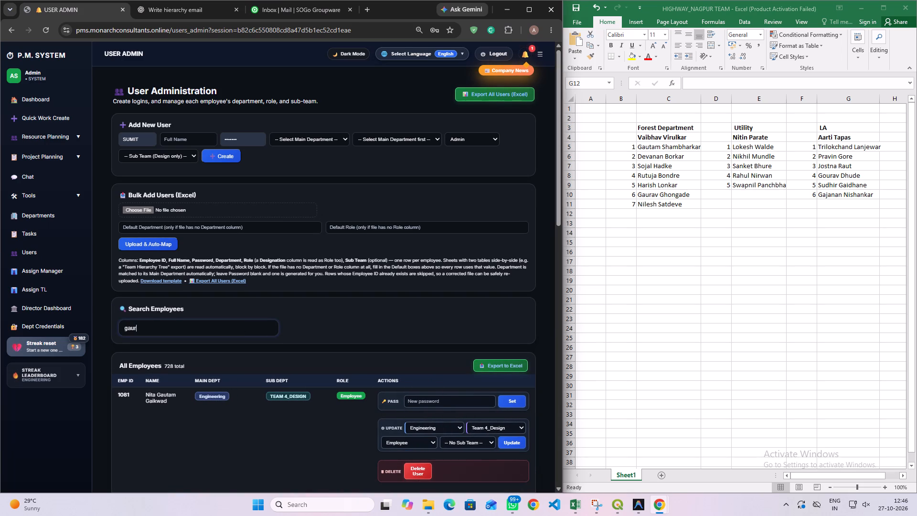
pyautogui.press('BackSpace')
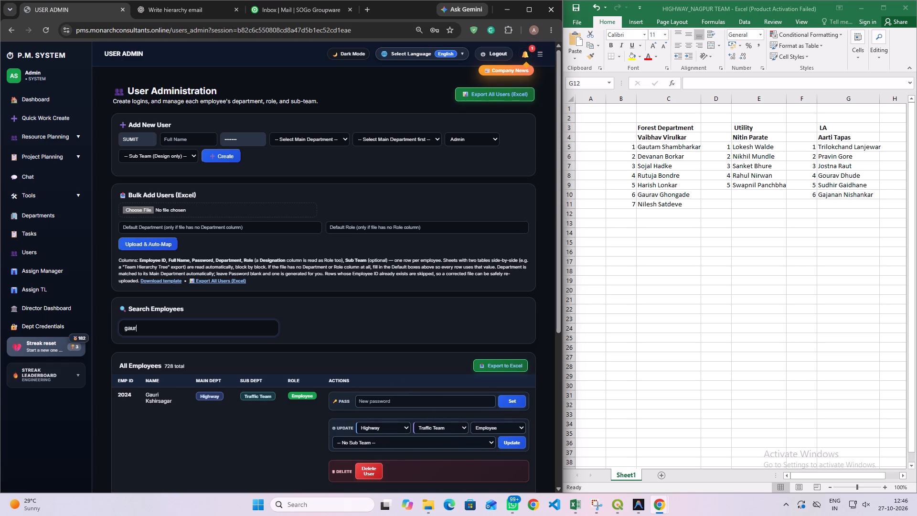
pyautogui.press('BackSpace')
pyautogui.write('ta')
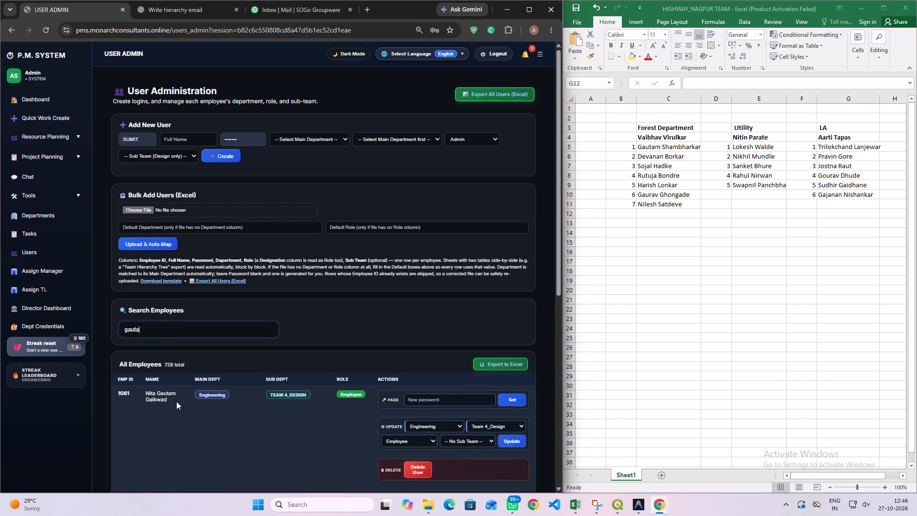
pyautogui.scroll(-3, 176, 401)
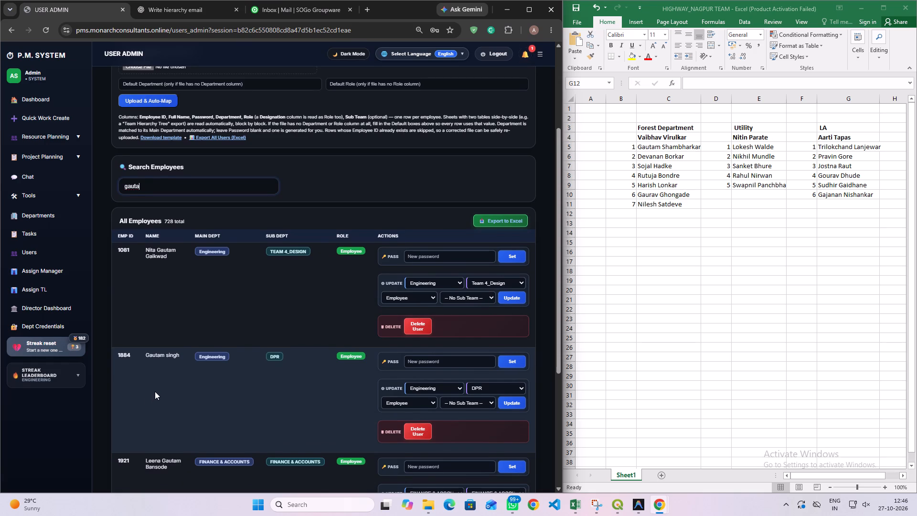
pyautogui.scroll(-5, 155, 391)
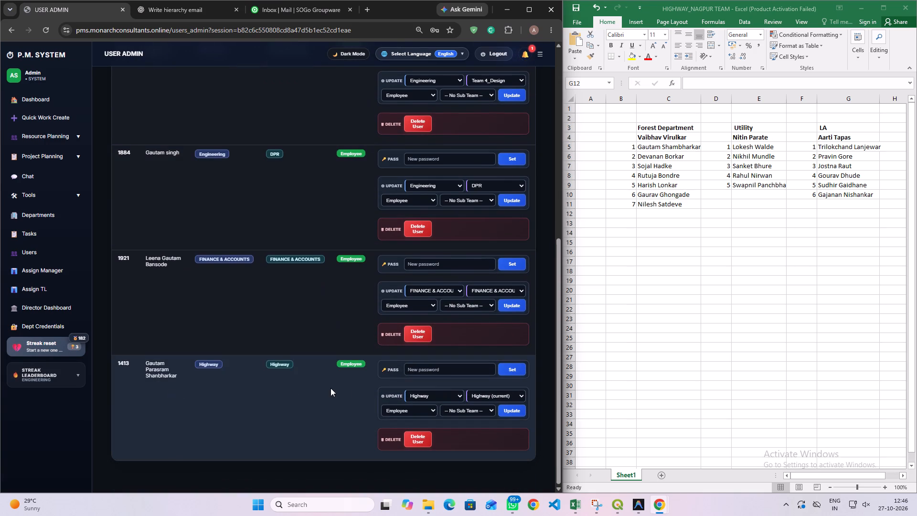
pyautogui.click(481, 398)
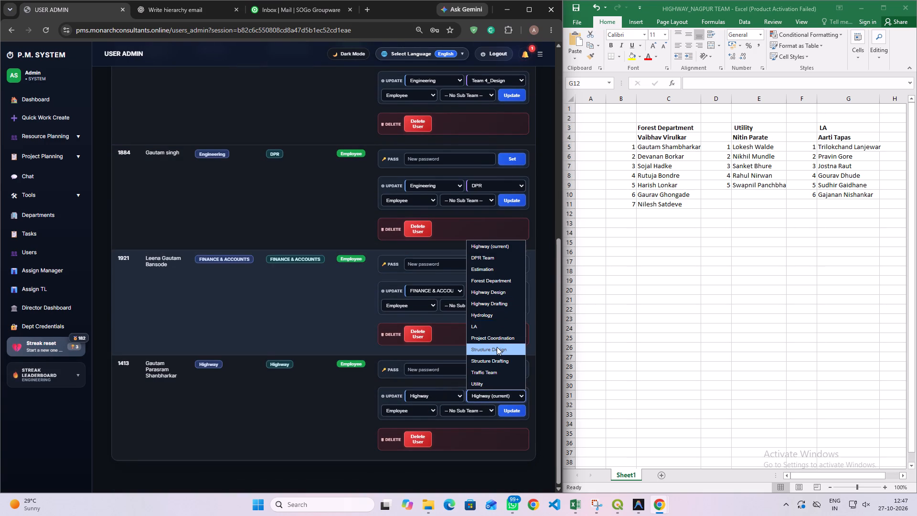
pyautogui.click(490, 281)
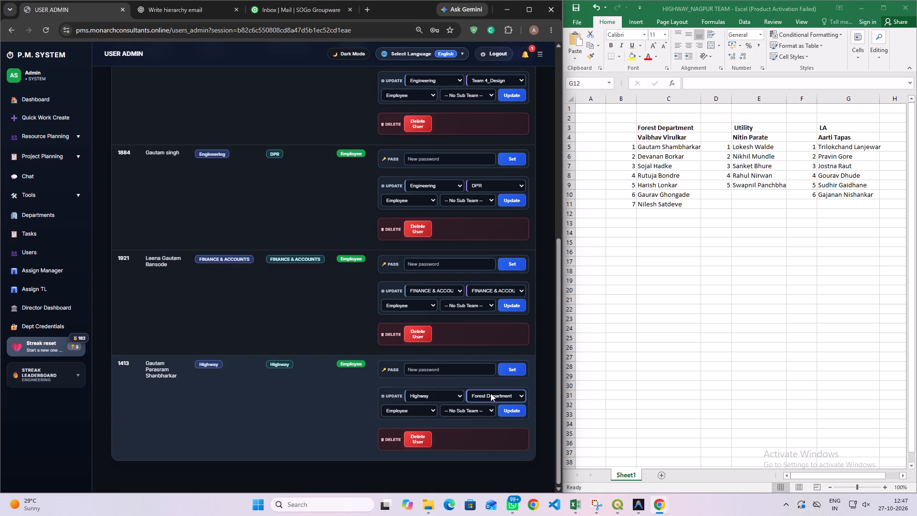
pyautogui.click(514, 411)
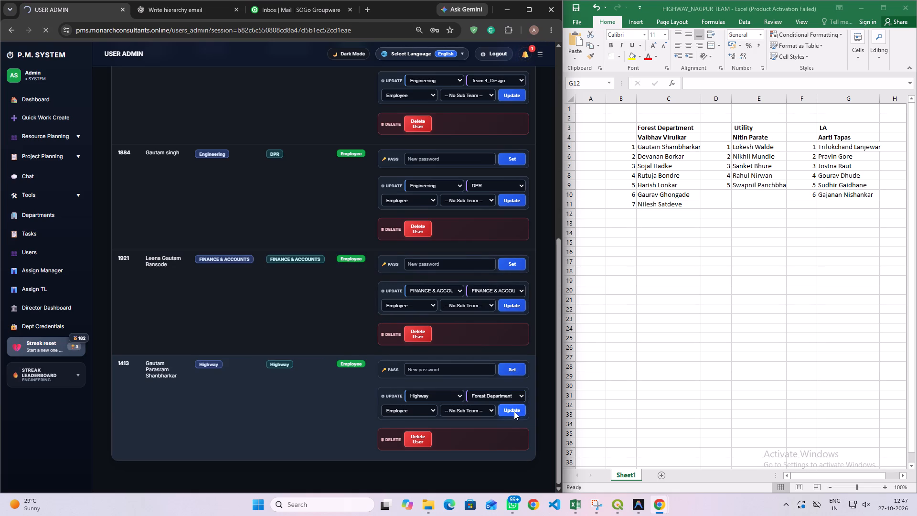
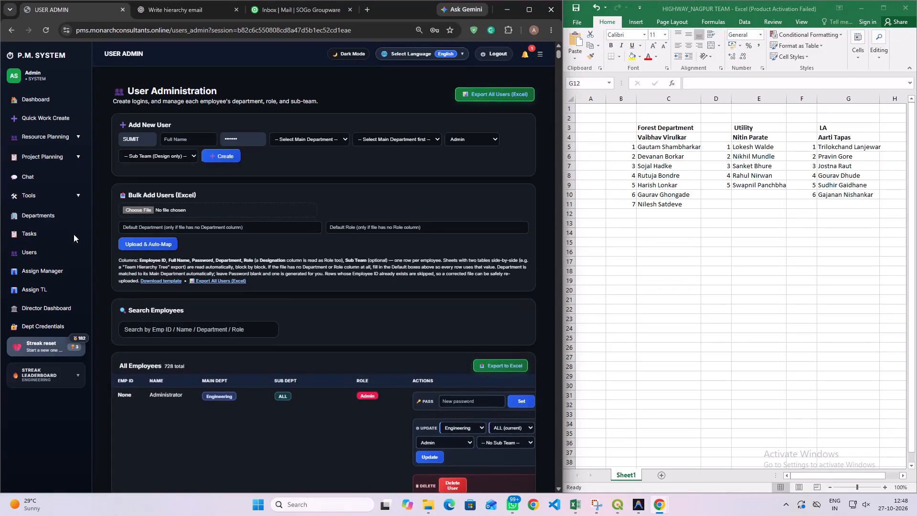
pyautogui.scroll(-7, 226, 257)
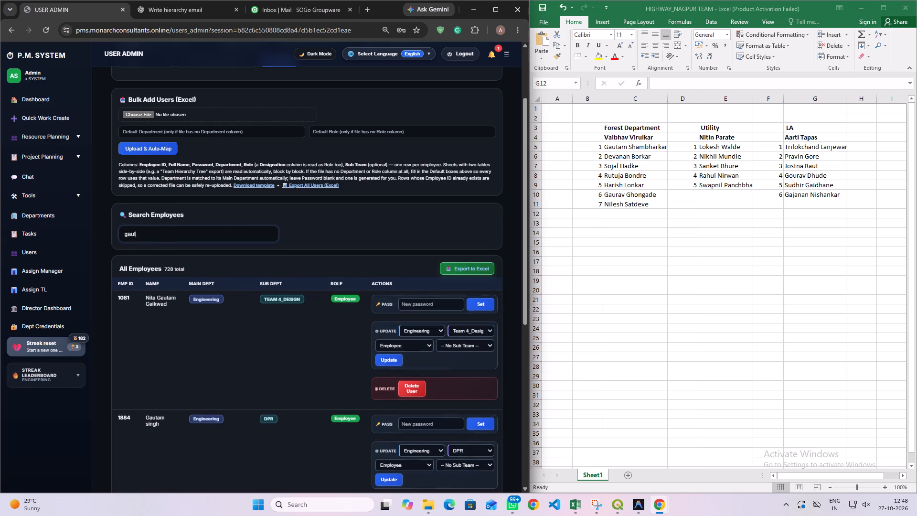
pyautogui.press('a')
pyautogui.press('m')
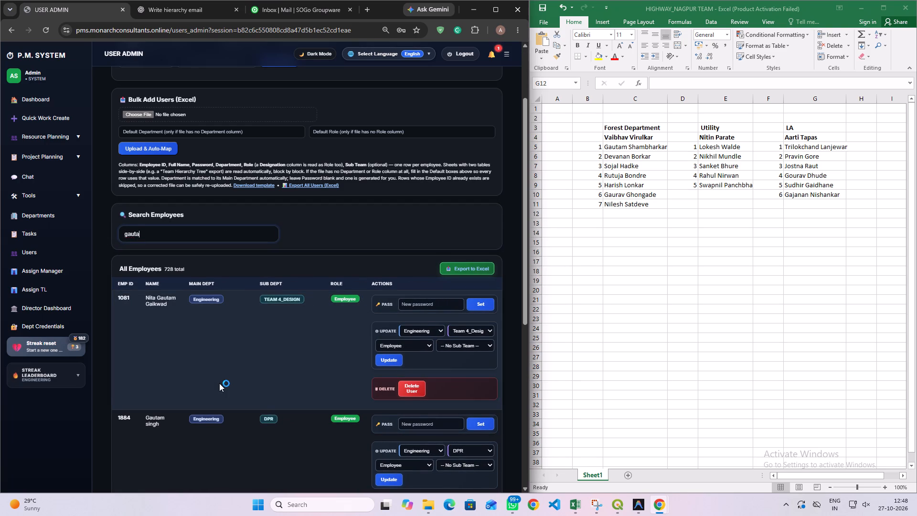
pyautogui.scroll(-5, 218, 361)
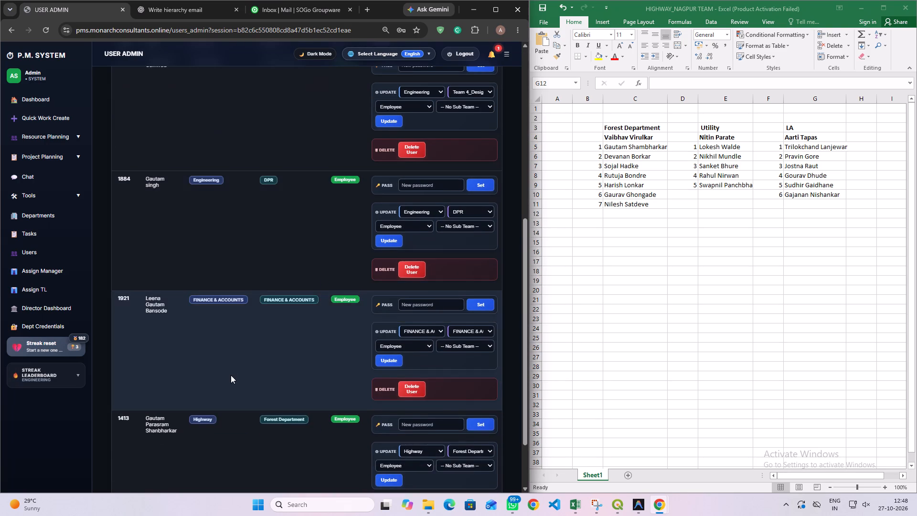
pyautogui.scroll(-2, 229, 376)
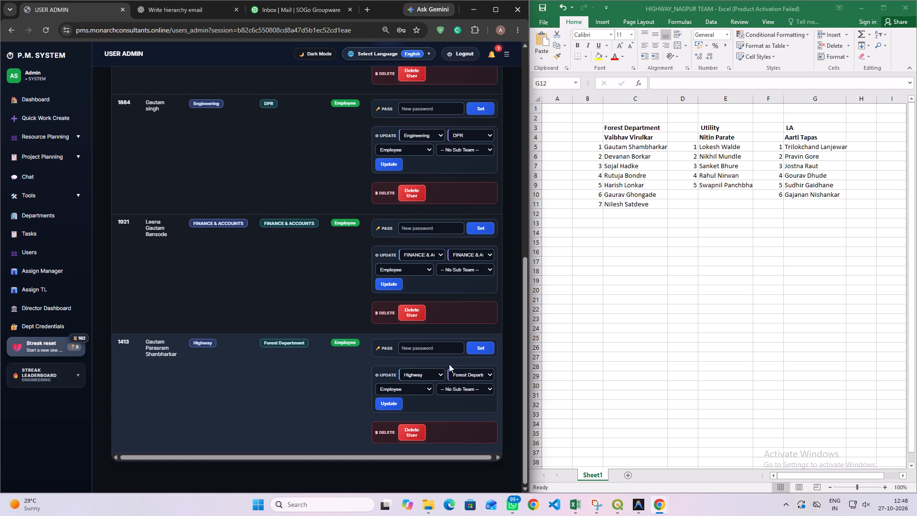
pyautogui.scroll(7, 446, 361)
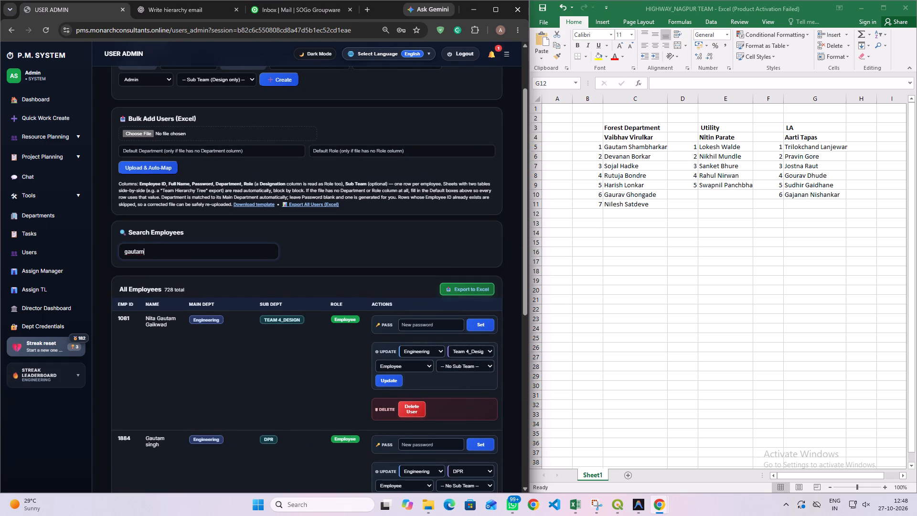
# Search the employees for "devanan" to look for the second Forest Department team member, and clear the search.
pyautogui.press('BackSpace')
pyautogui.press('BackSpace')
pyautogui.press('BackSpace')
pyautogui.press('BackSpace')
pyautogui.press('BackSpace')
pyautogui.press('BackSpace')
pyautogui.press('BackSpace')
pyautogui.press('BackSpace')
pyautogui.press('BackSpace')
pyautogui.press('BackSpace')
pyautogui.press('BackSpace')
pyautogui.press('BackSpace')
pyautogui.press('BackSpace')
pyautogui.press('BackSpace')
pyautogui.press('BackSpace')
pyautogui.press('BackSpace')
pyautogui.press('BackSpace')
pyautogui.press('BackSpace')
pyautogui.press('BackSpace')
pyautogui.press('BackSpace')
pyautogui.press('f')
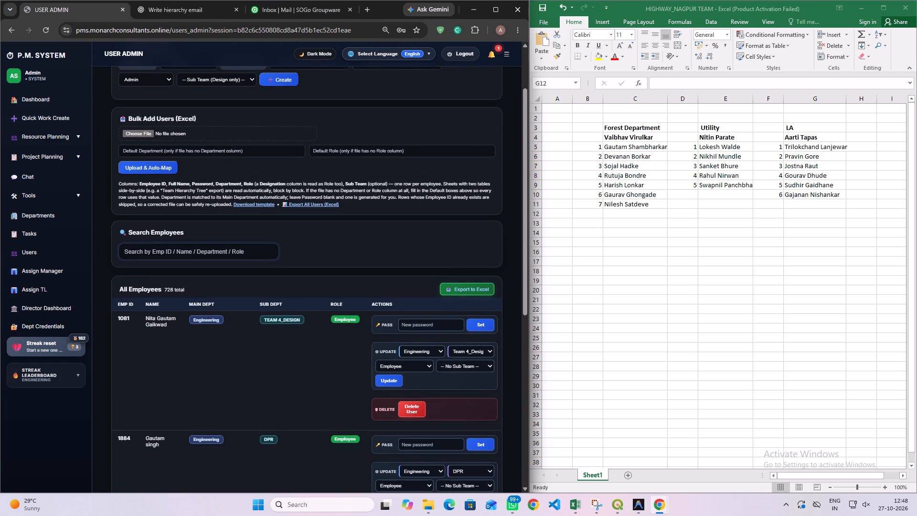
pyautogui.press('BackSpace')
pyautogui.write('devanan')
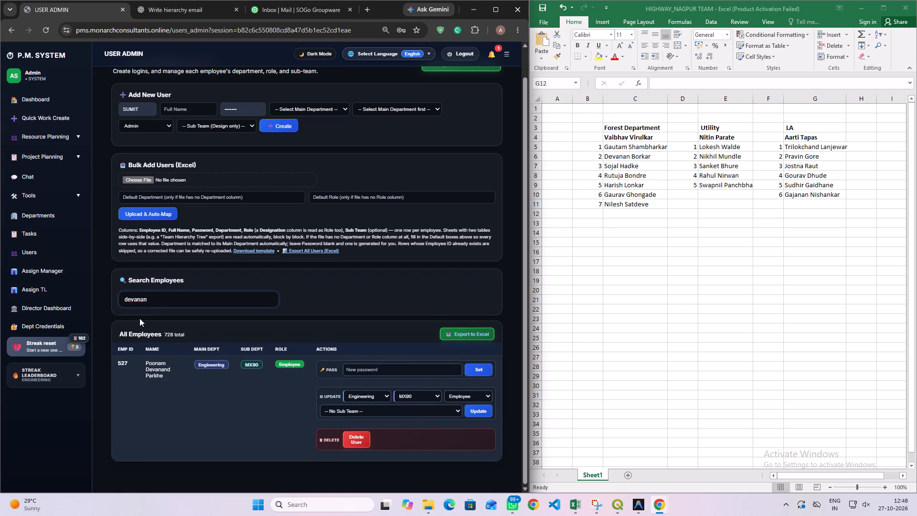
pyautogui.press('BackSpace')
pyautogui.press('BackSpace')
pyautogui.press('BackSpace')
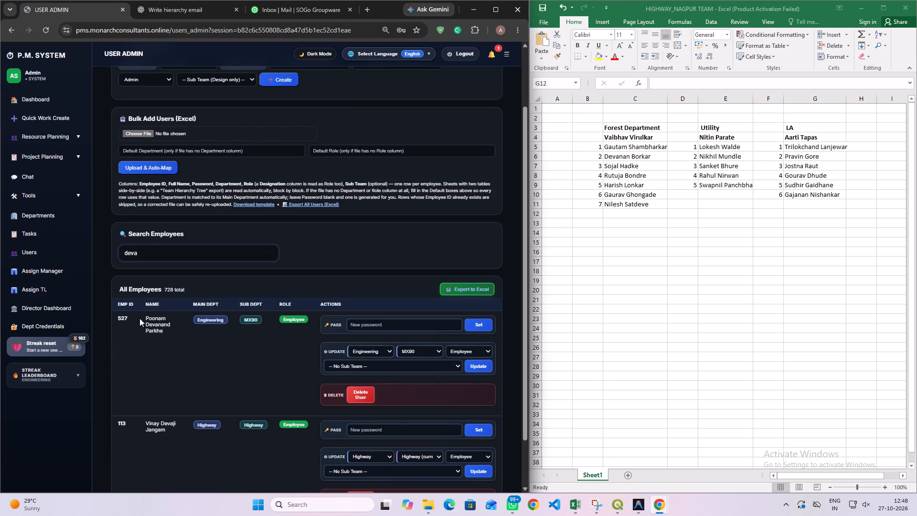
pyautogui.press('BackSpace')
pyautogui.press('BackSpace')
pyautogui.press('BackSpace')
pyautogui.press('BackSpace')
pyautogui.press('BackSpace')
pyautogui.press('BackSpace')
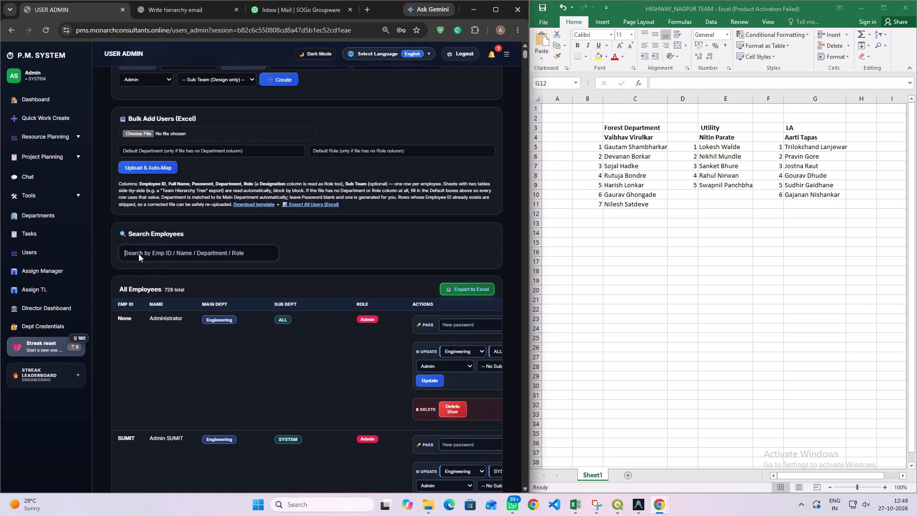
# Search the employees for "bork" and update the spreadsheet's second Forest Department team member to the Forest Department sub-department.
pyautogui.write('bork')
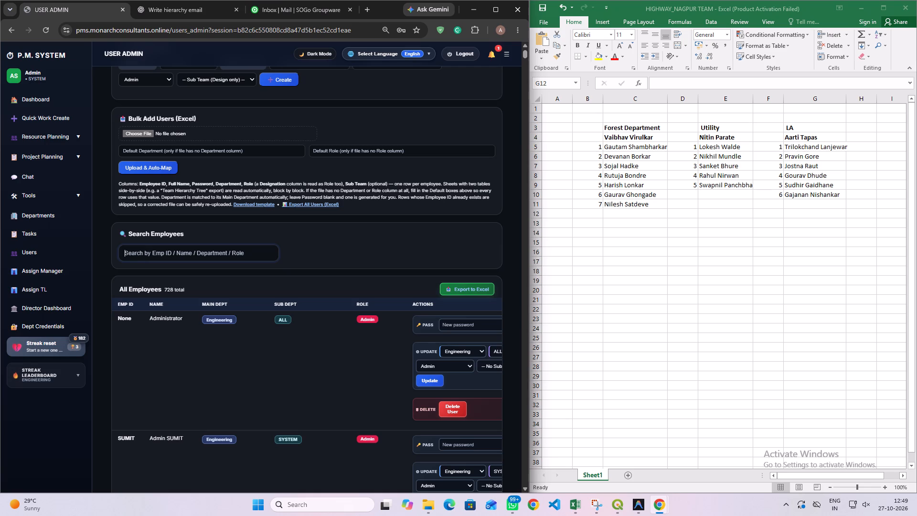
pyautogui.click(139, 256)
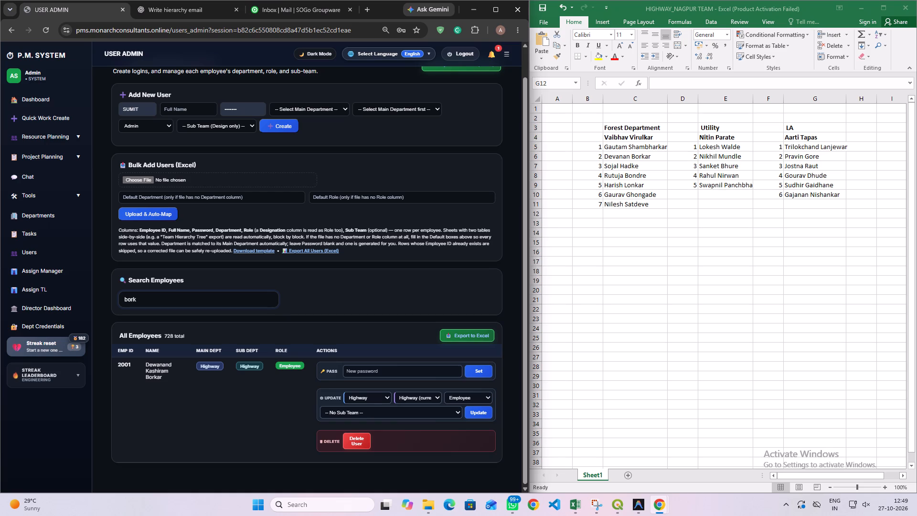
pyautogui.click(437, 398)
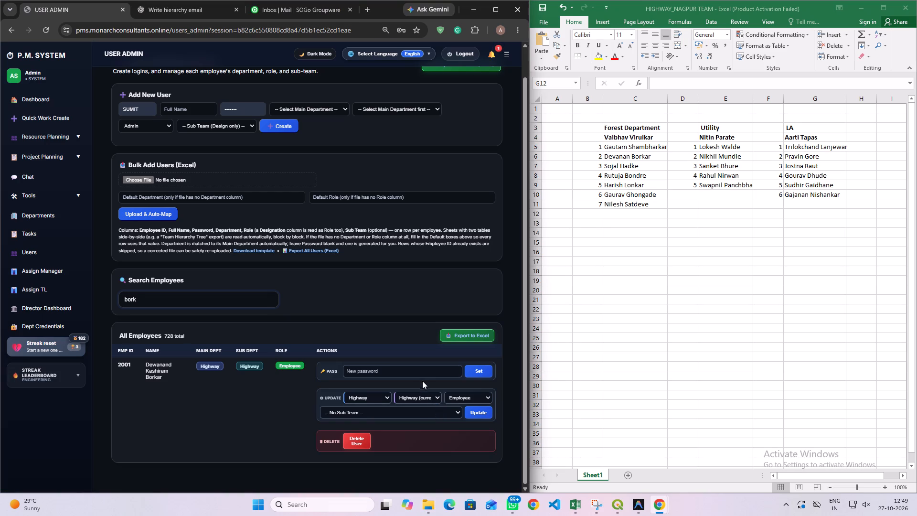
pyautogui.click(433, 398)
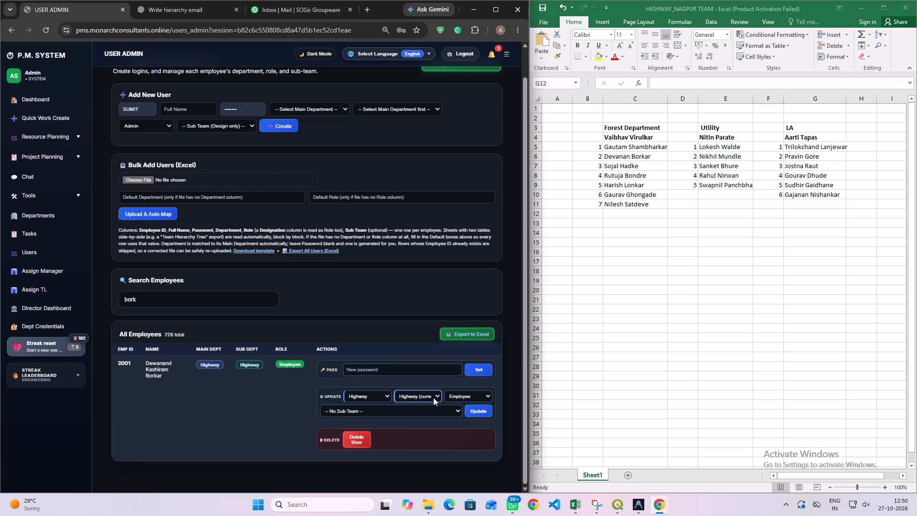
pyautogui.click(433, 391)
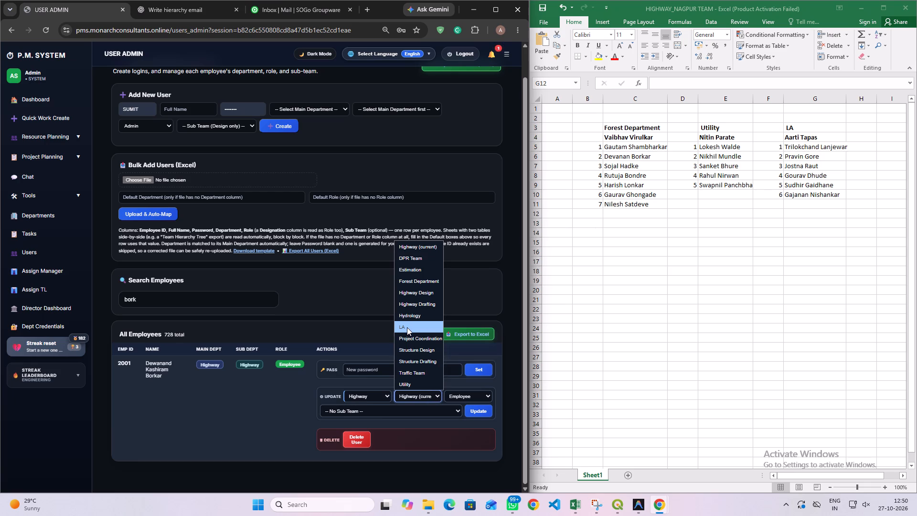
pyautogui.click(418, 285)
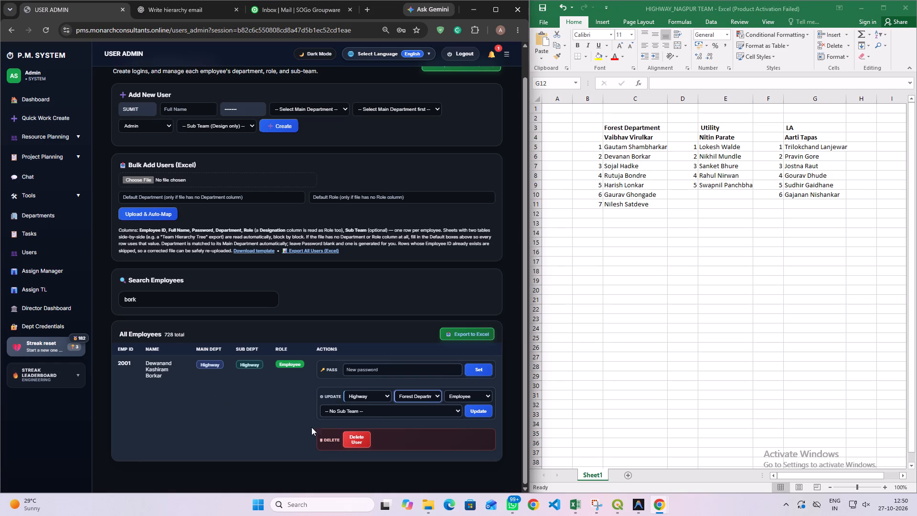
pyautogui.click(470, 411)
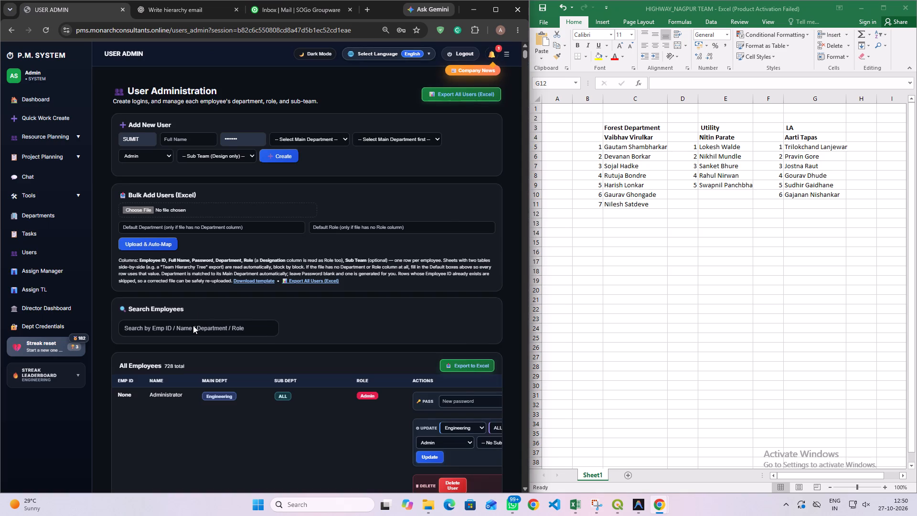
pyautogui.click(190, 326)
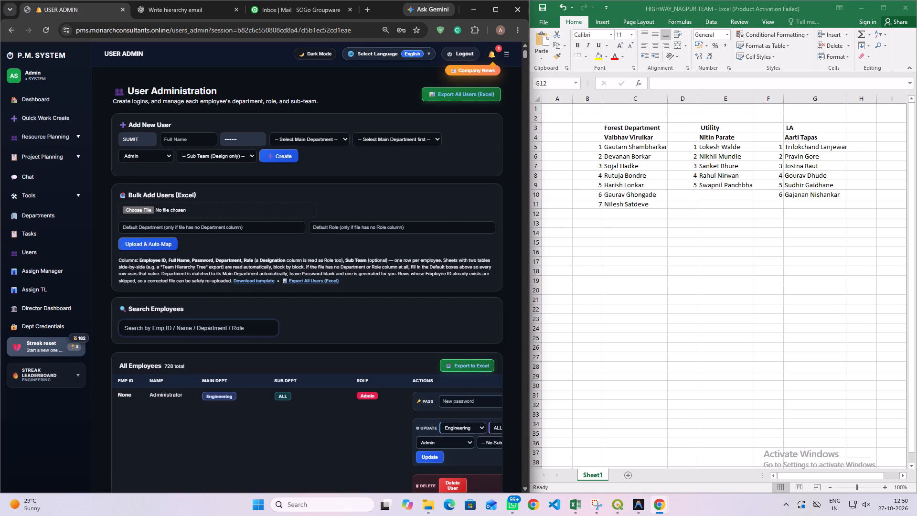
pyautogui.write('hadke')
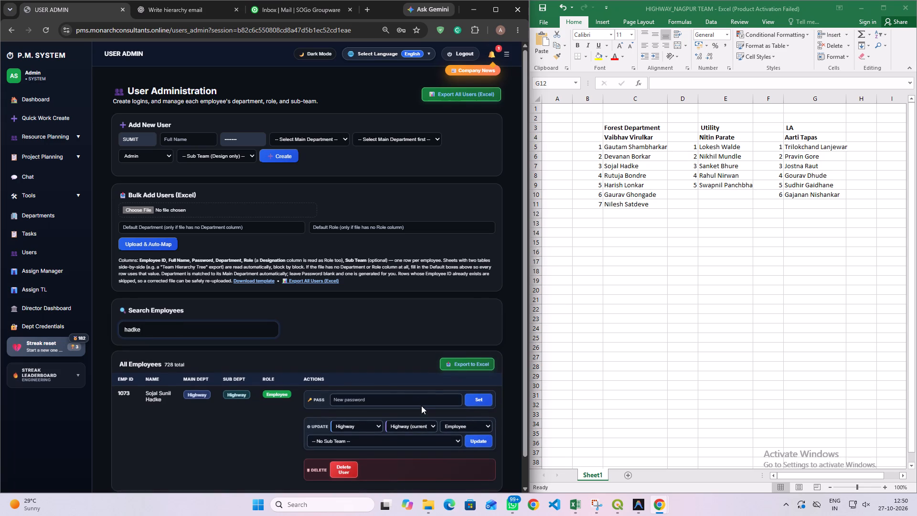
pyautogui.click(422, 422)
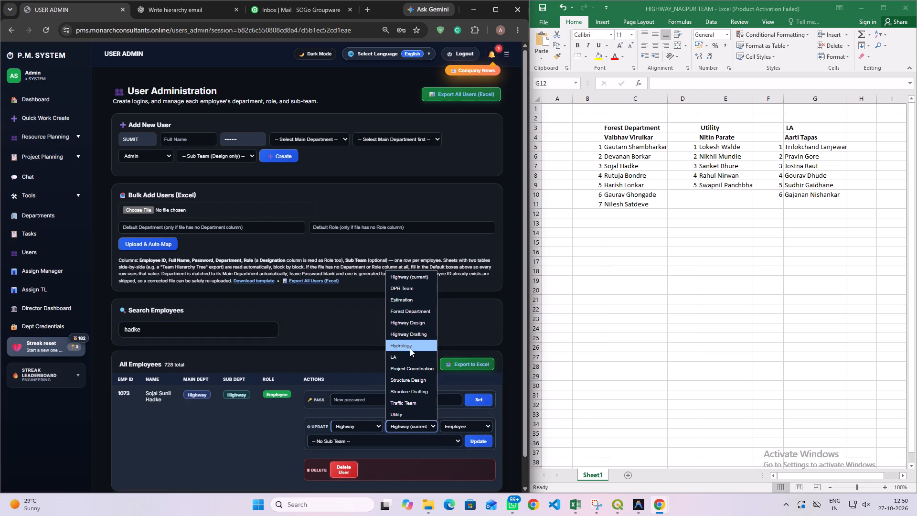
pyautogui.click(416, 314)
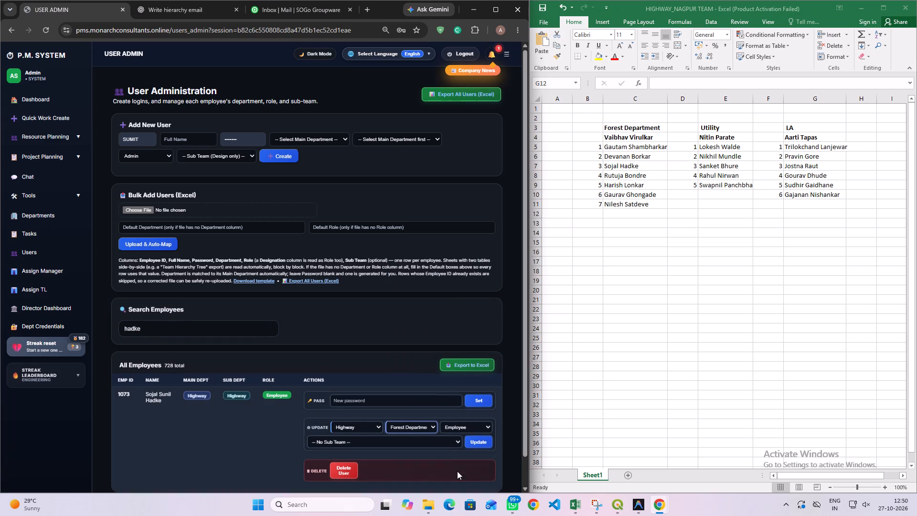
pyautogui.click(474, 437)
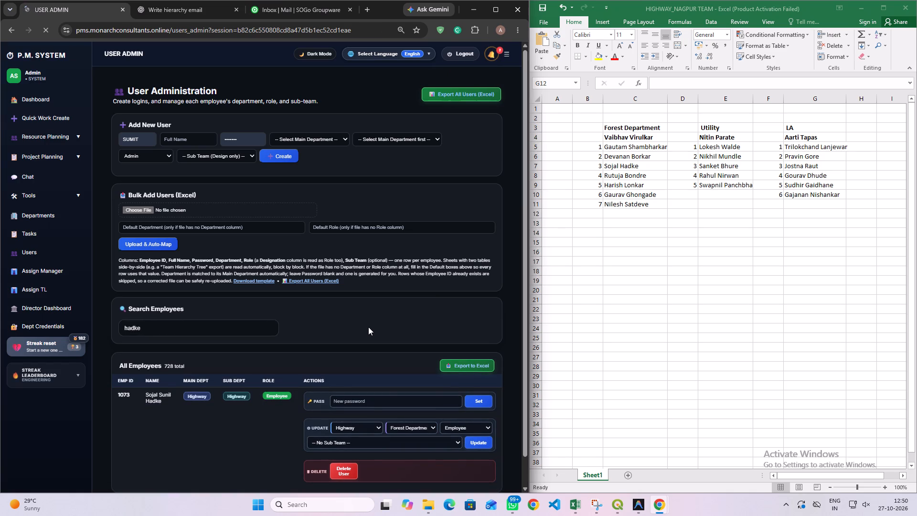
# Search the employees for "rutuja" and update the spreadsheet's fourth Forest Department team member to the Forest Department sub-department.
pyautogui.click(149, 326)
pyautogui.write('rutuja')
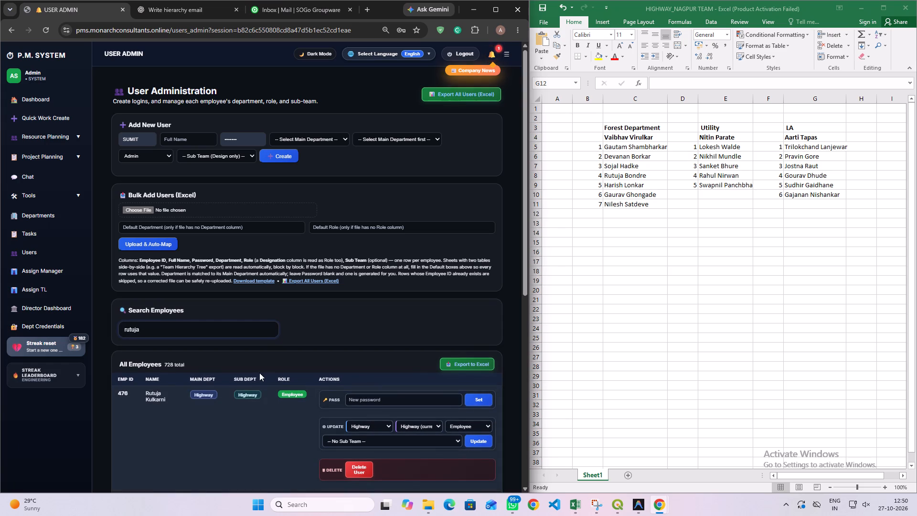
pyautogui.press('space')
pyautogui.scroll(-4, 220, 401)
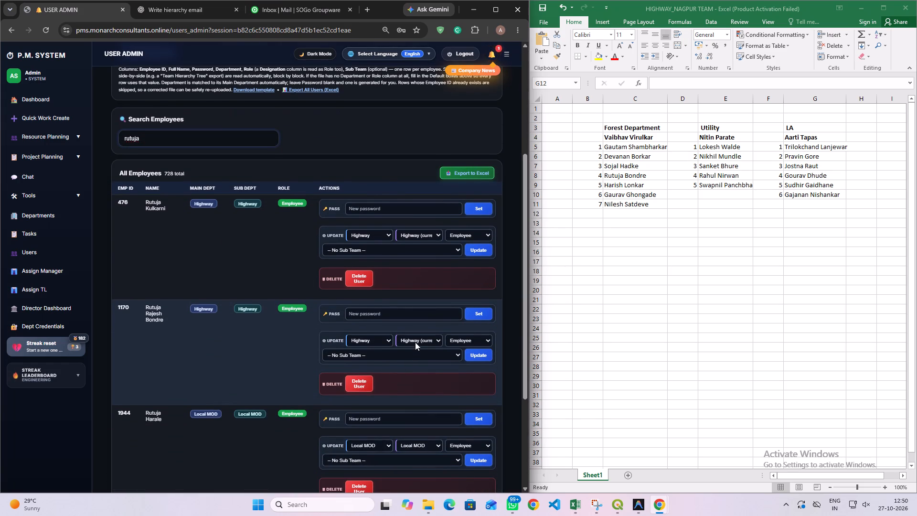
pyautogui.click(416, 340)
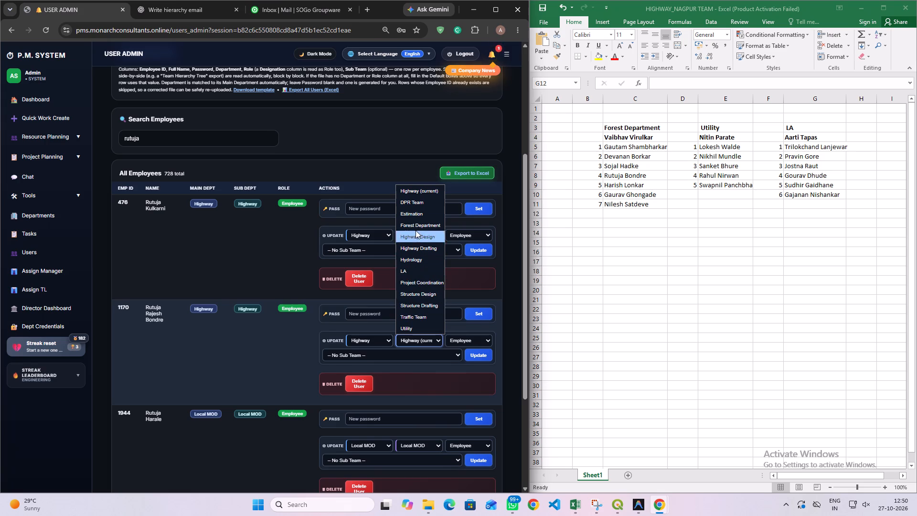
pyautogui.click(417, 226)
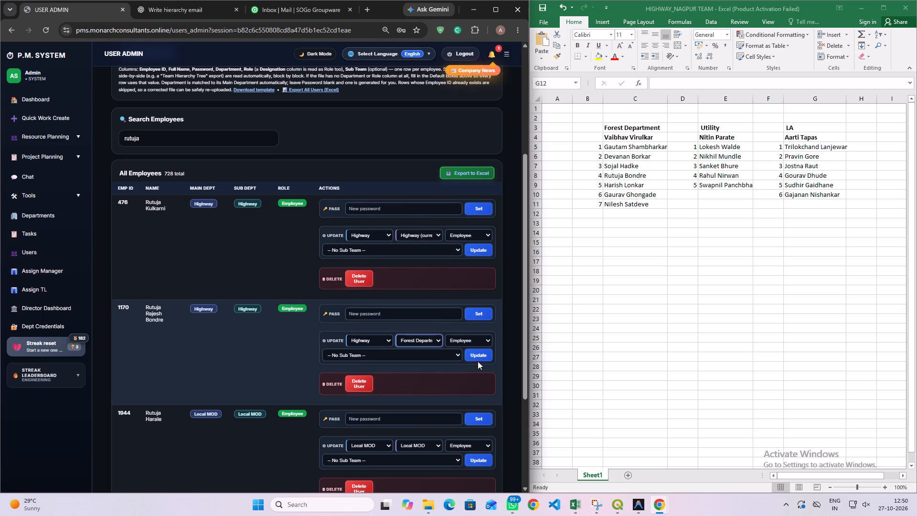
pyautogui.click(480, 357)
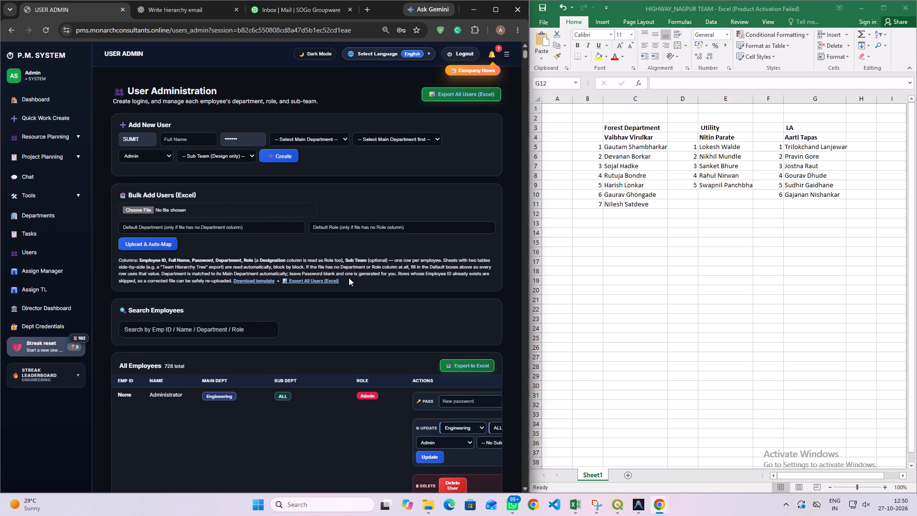
# Search the employees for "haris" and update the spreadsheet's fifth Forest Department team member to the Forest Department sub-department.
pyautogui.click(139, 331)
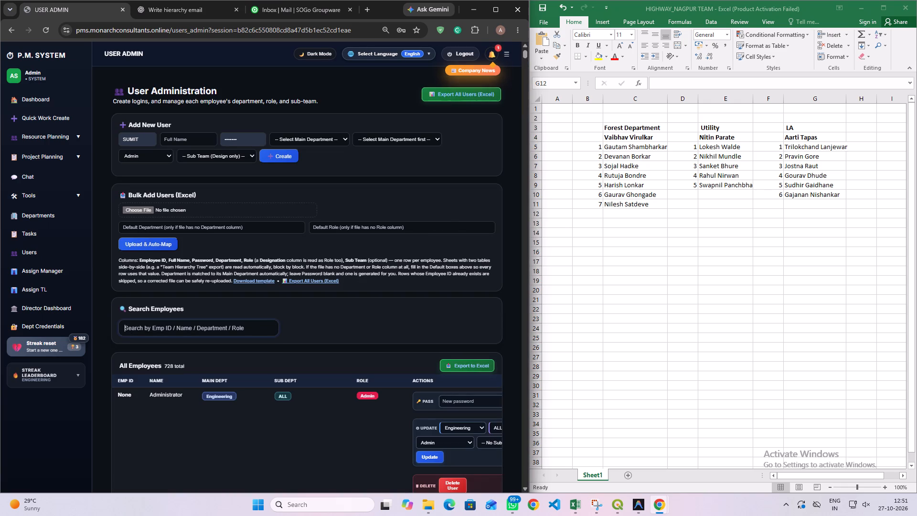
pyautogui.write('hari')
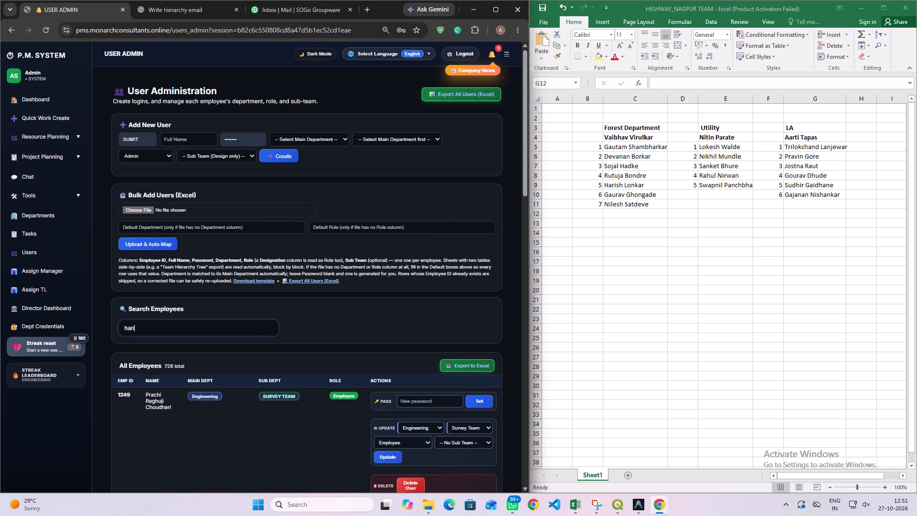
pyautogui.press('s')
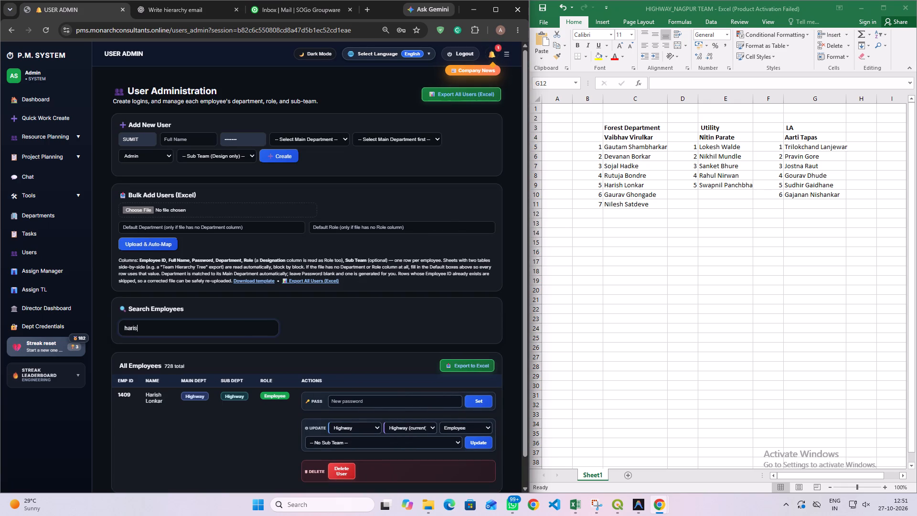
pyautogui.scroll(-1, 300, 392)
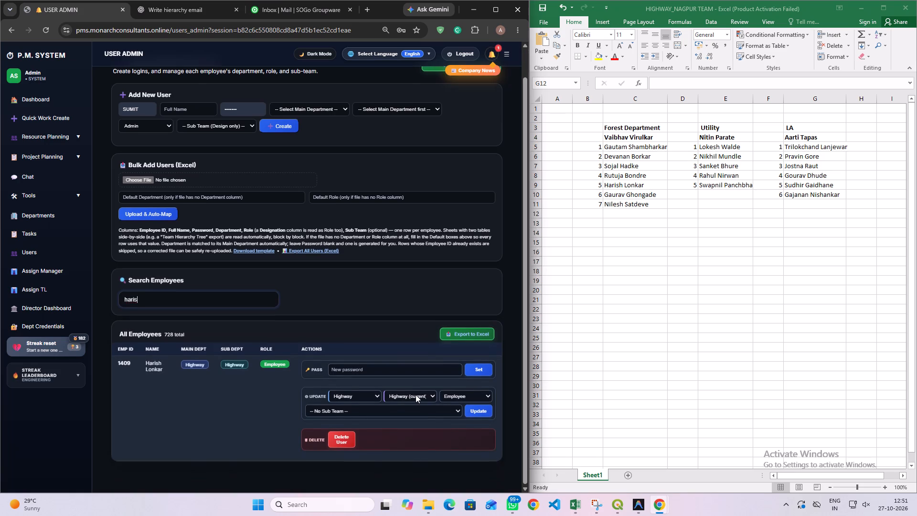
pyautogui.click(416, 395)
pyautogui.click(401, 282)
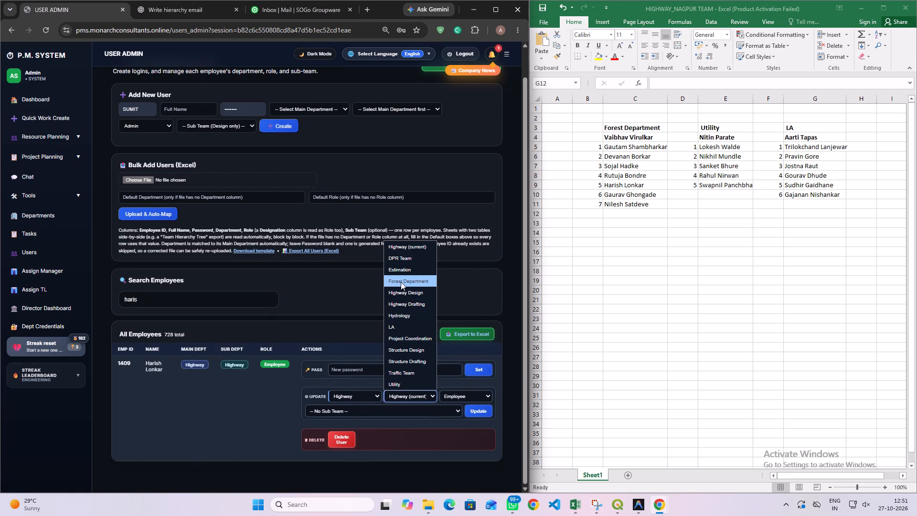
pyautogui.click(483, 407)
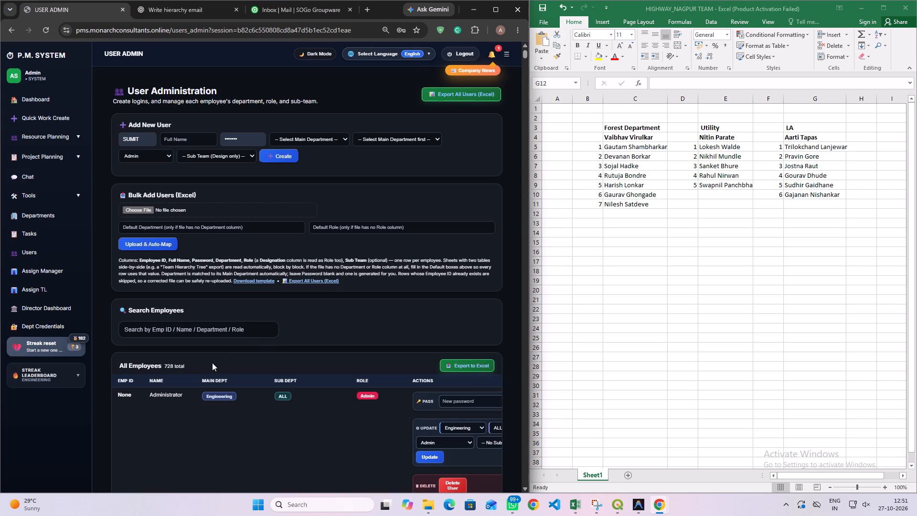
# Search the employees for "gaurav", "ghon" and "gho" to look for the spreadsheet's sixth Forest Department team member.
pyautogui.click(153, 323)
pyautogui.write('gaurav')
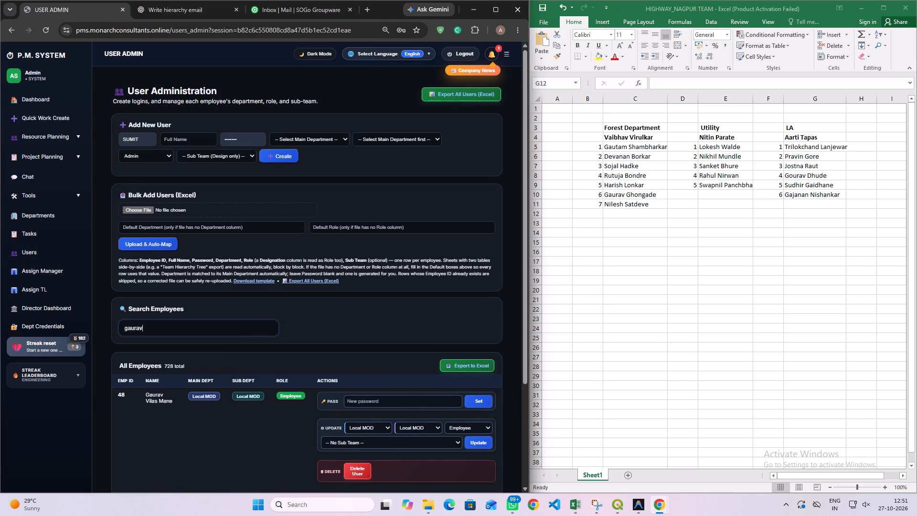
pyautogui.scroll(-3, 203, 359)
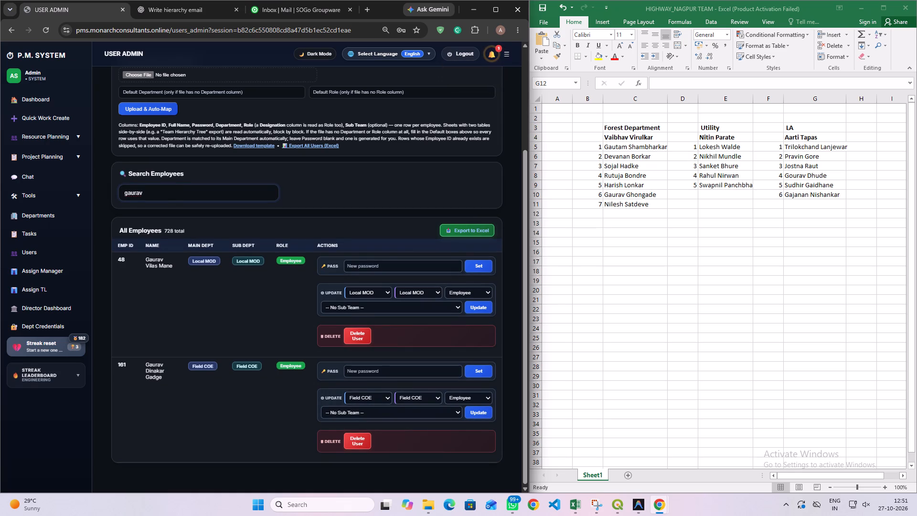
pyautogui.press('BackSpace')
pyautogui.press('BackSpace')
pyautogui.press('BackSpace')
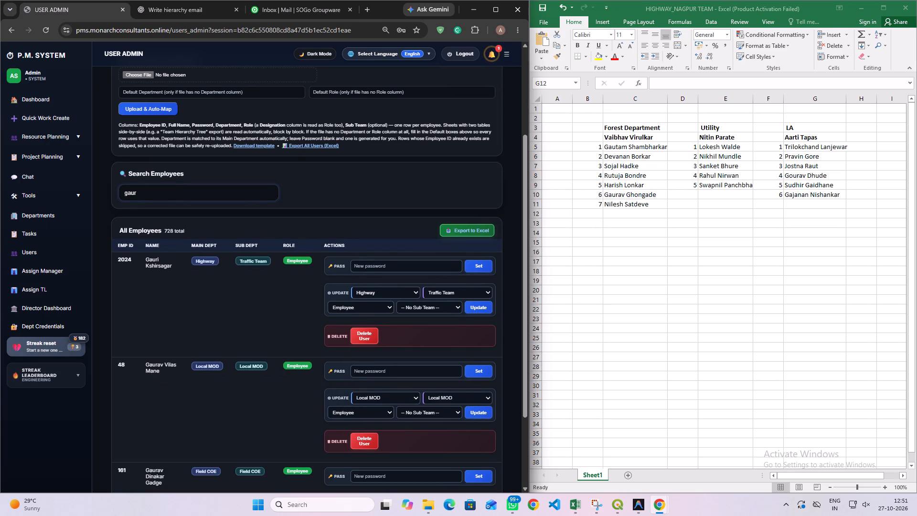
pyautogui.press('BackSpace')
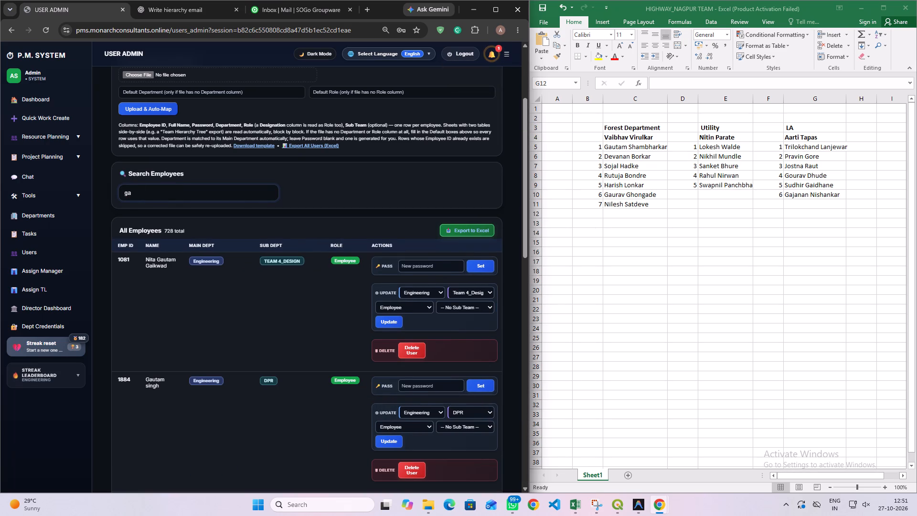
pyautogui.press('BackSpace')
pyautogui.press('BackSpace')
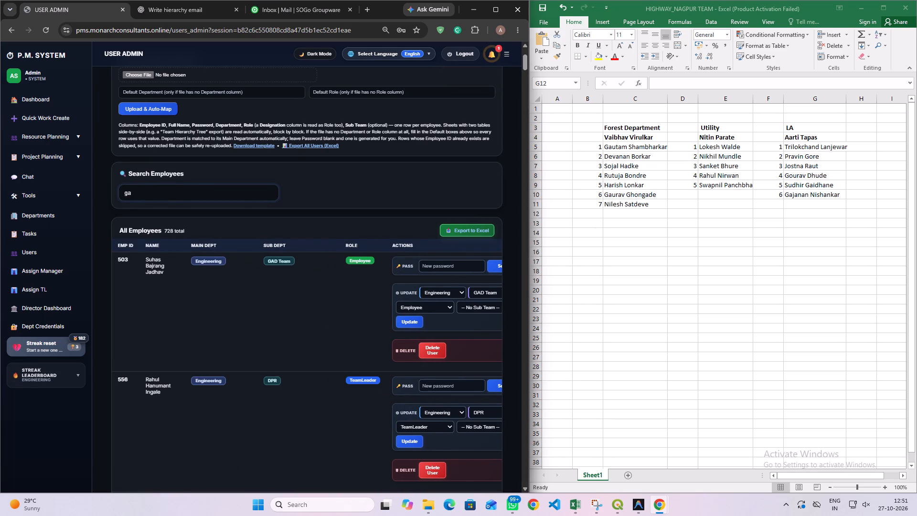
pyautogui.write('ghon')
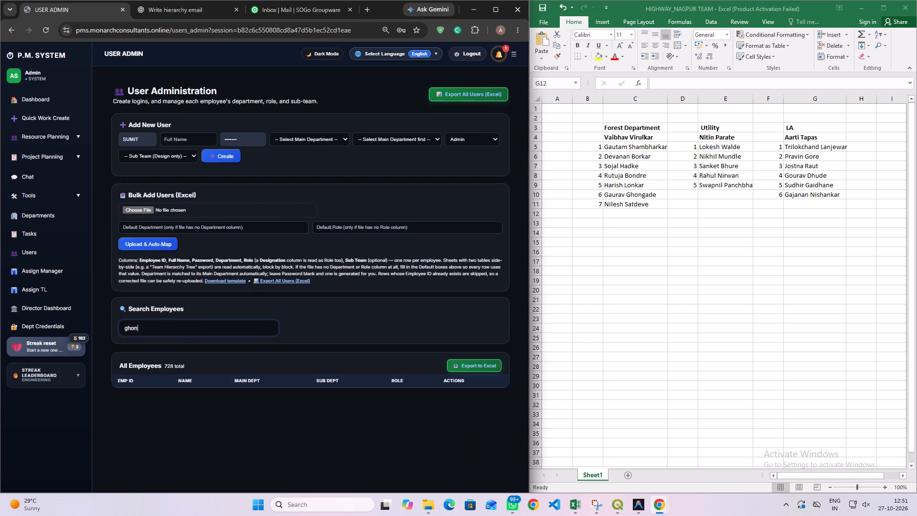
pyautogui.press('BackSpace')
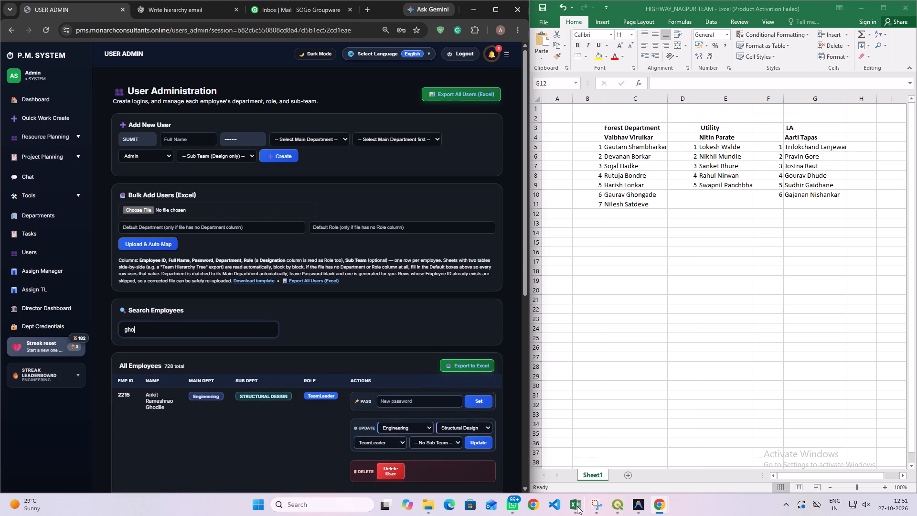
# Switch to the PMS_vs_Master_EmployeeID_Reporting_Comparison workbook in Excel and filter the Master Employees Missing in PMS sheet to the Highway Engineering department.
pyautogui.click(572, 466)
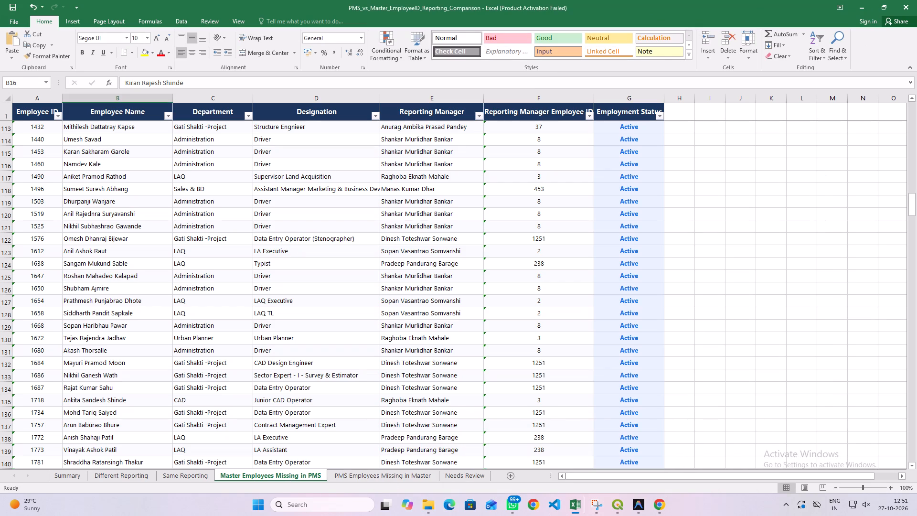
pyautogui.scroll(-3, 156, 202)
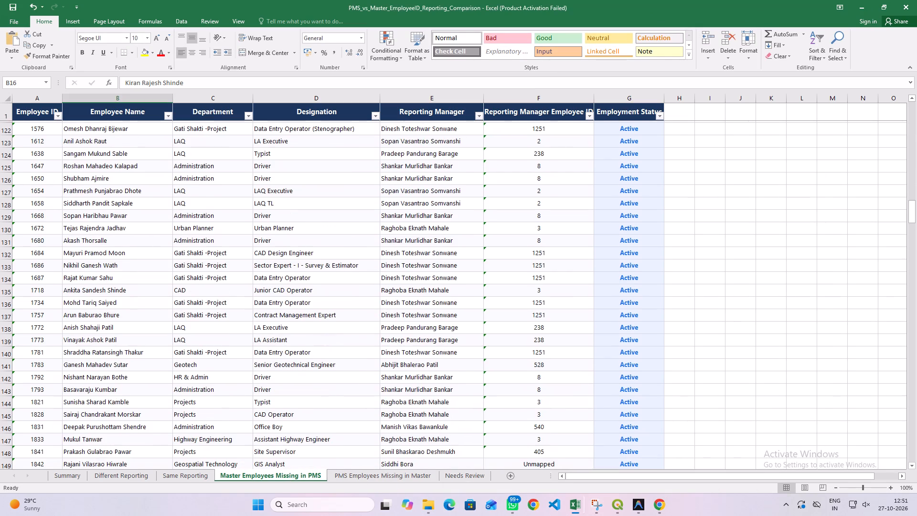
pyautogui.scroll(-3, 157, 203)
pyautogui.scroll(10, 158, 203)
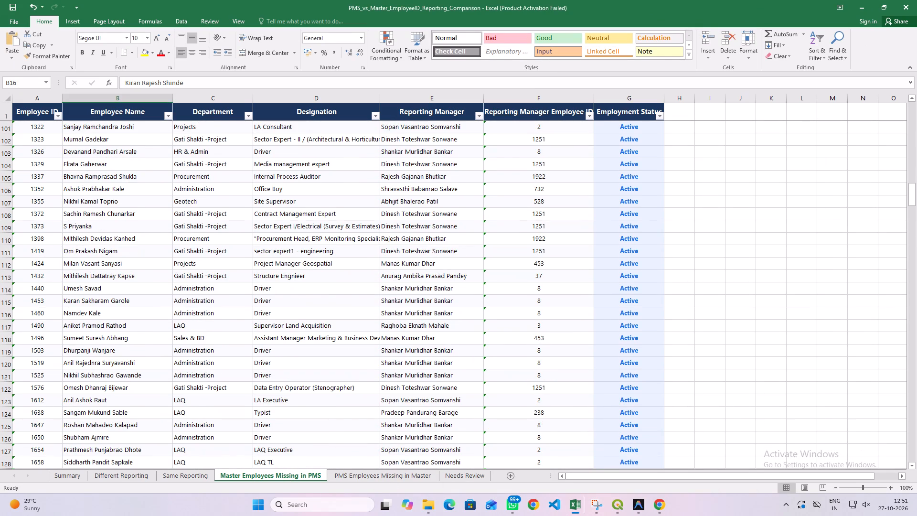
pyautogui.click(247, 115)
pyautogui.click(165, 208)
pyautogui.scroll(-2, 169, 215)
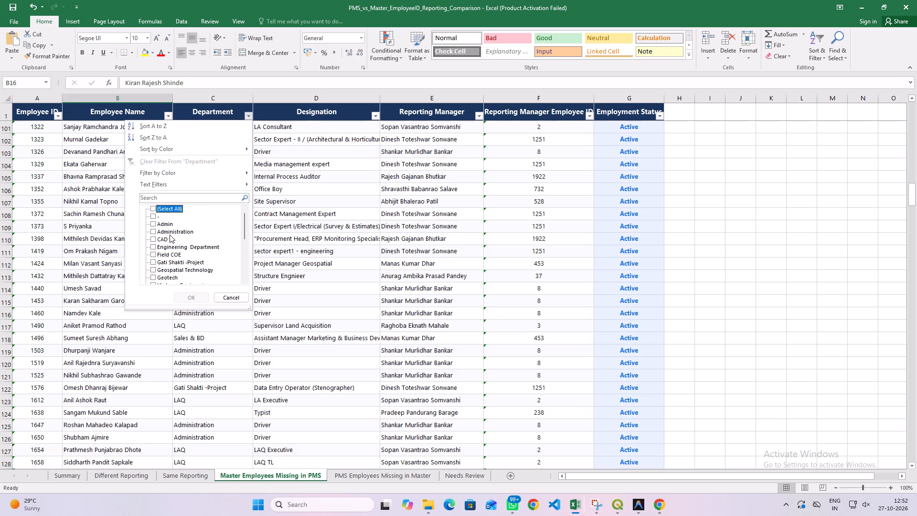
pyautogui.scroll(1, 168, 237)
pyautogui.scroll(-1, 162, 253)
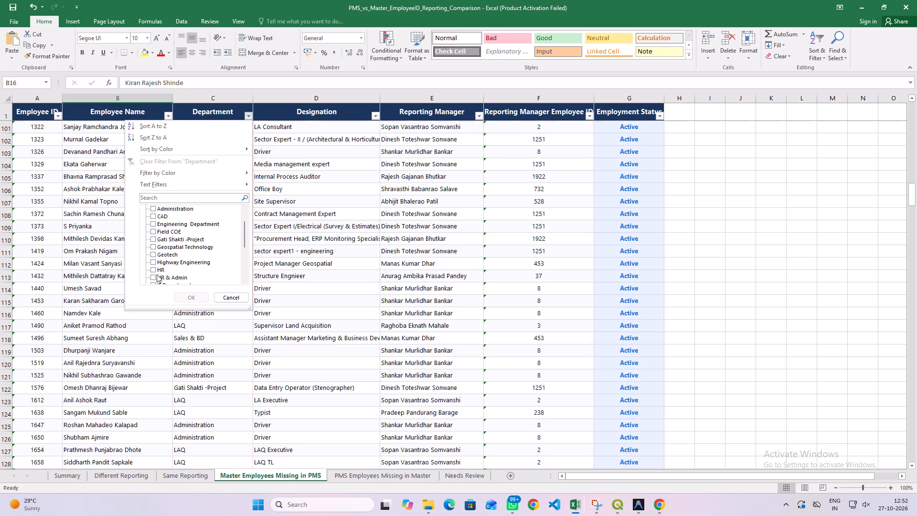
pyautogui.click(169, 262)
pyautogui.click(181, 292)
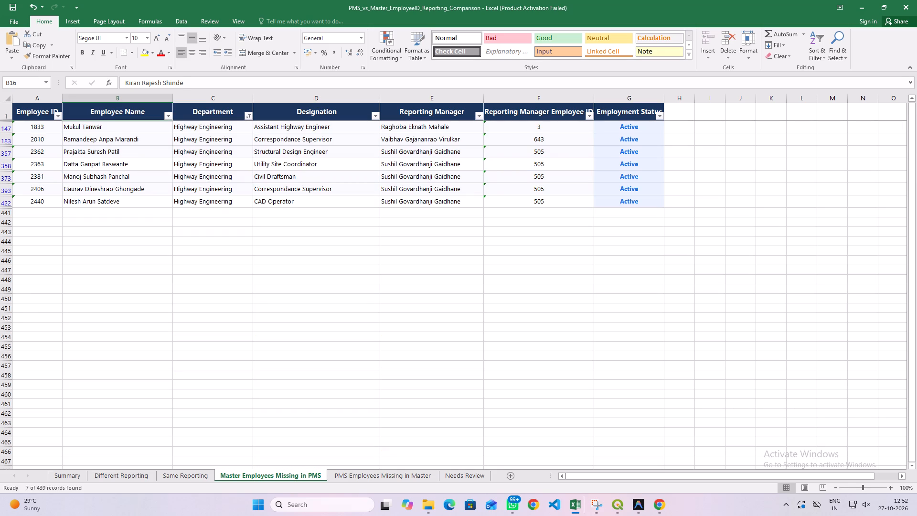
pyautogui.click(96, 189)
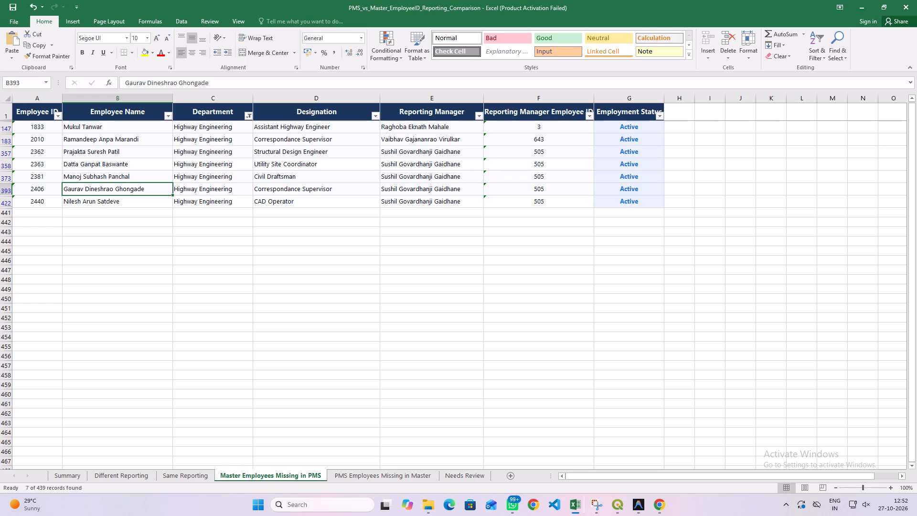
pyautogui.click(145, 189)
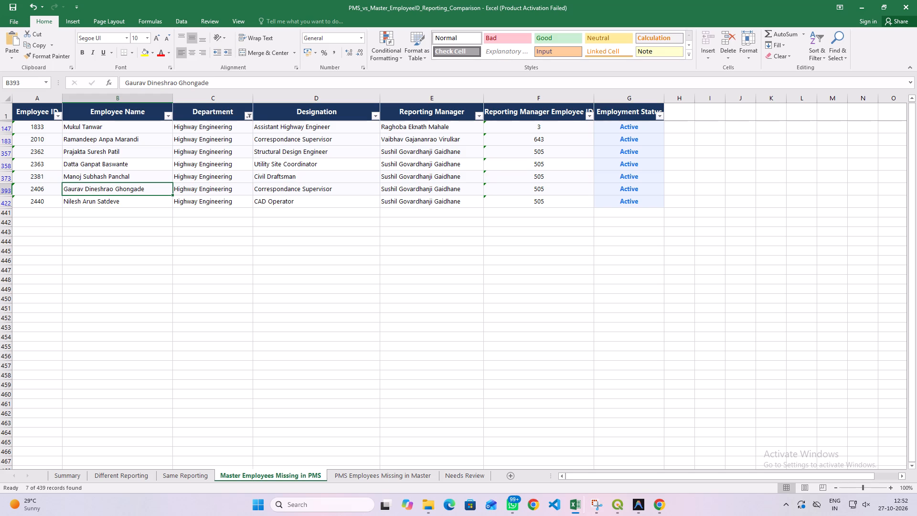
pyautogui.doubleClick(148, 187)
pyautogui.moveTo(147, 186); pyautogui.dragTo(91, 180)
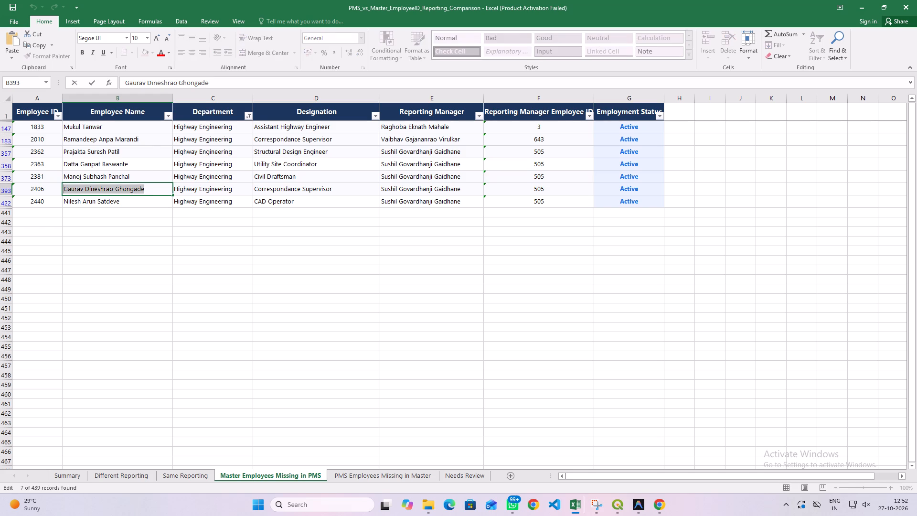
pyautogui.hotkey('ctrl', 'c')
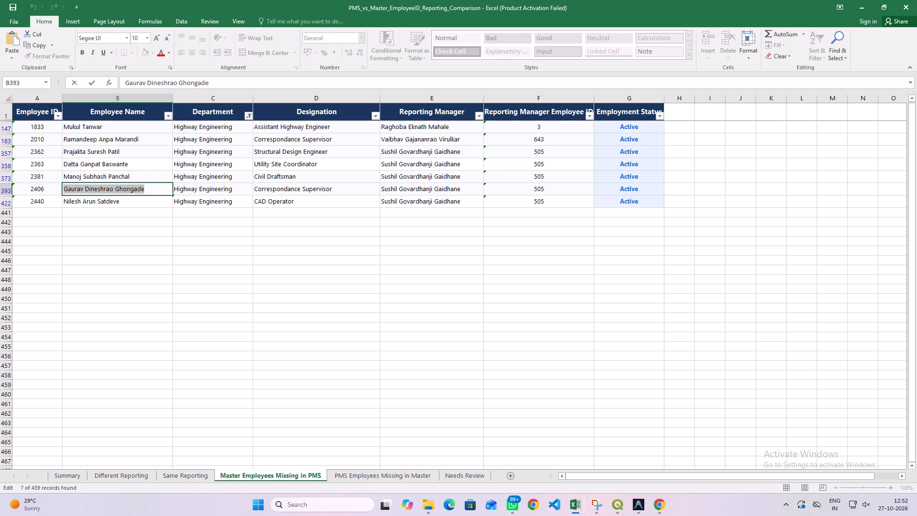
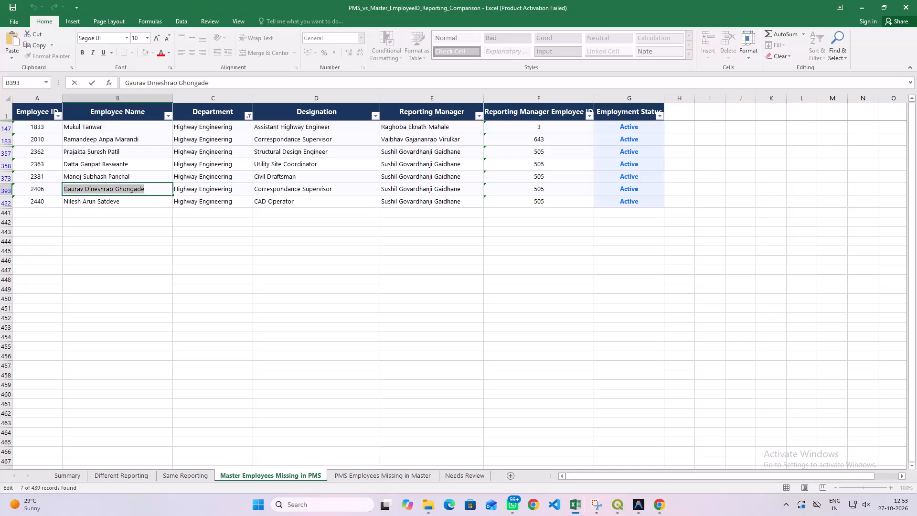
# Switch back to the P.M. System's User Administration page in Chrome and clear the "gho" employee search.
pyautogui.click(296, 228)
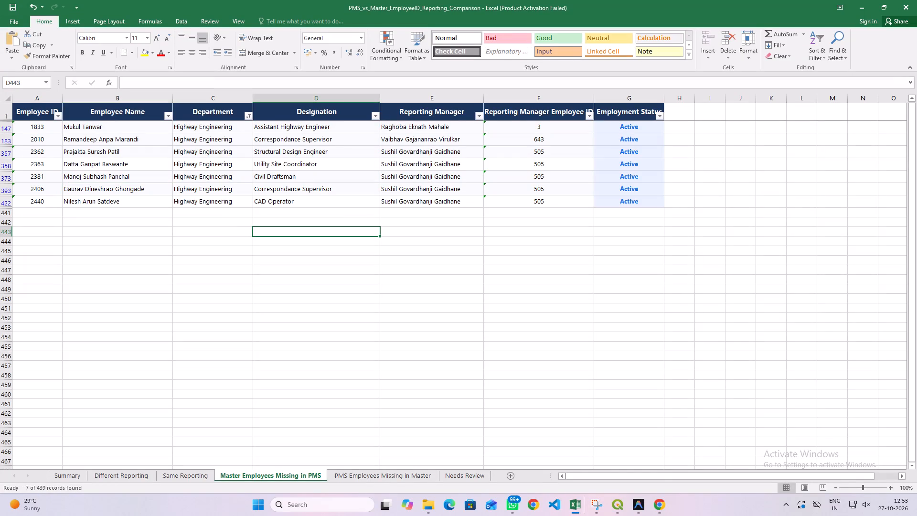
pyautogui.click(668, 506)
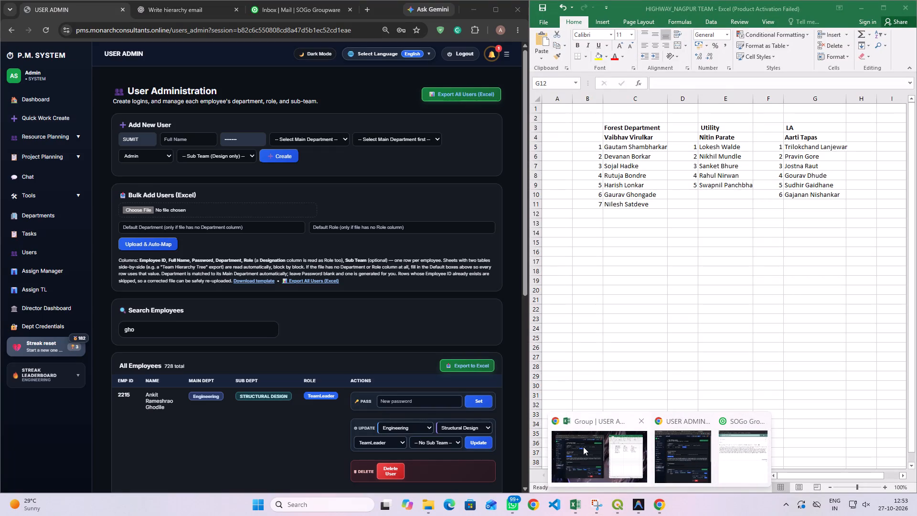
pyautogui.click(586, 453)
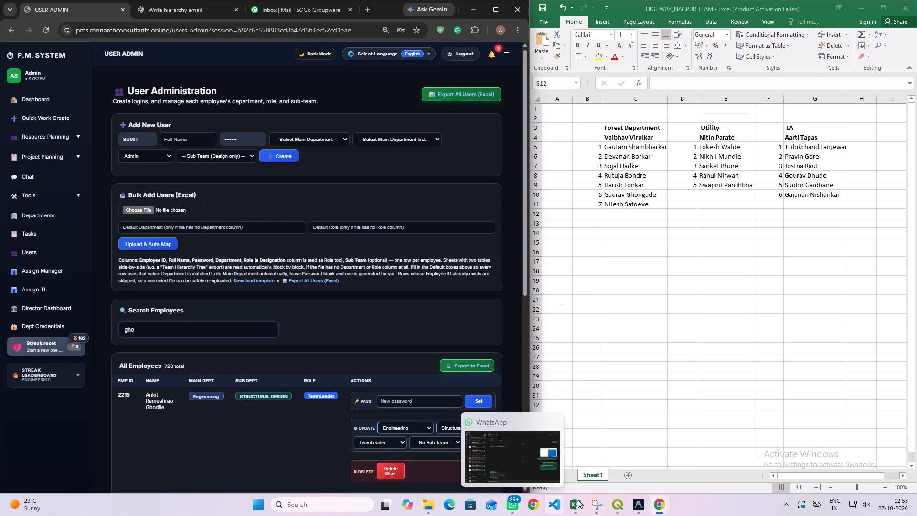
pyautogui.click(148, 451)
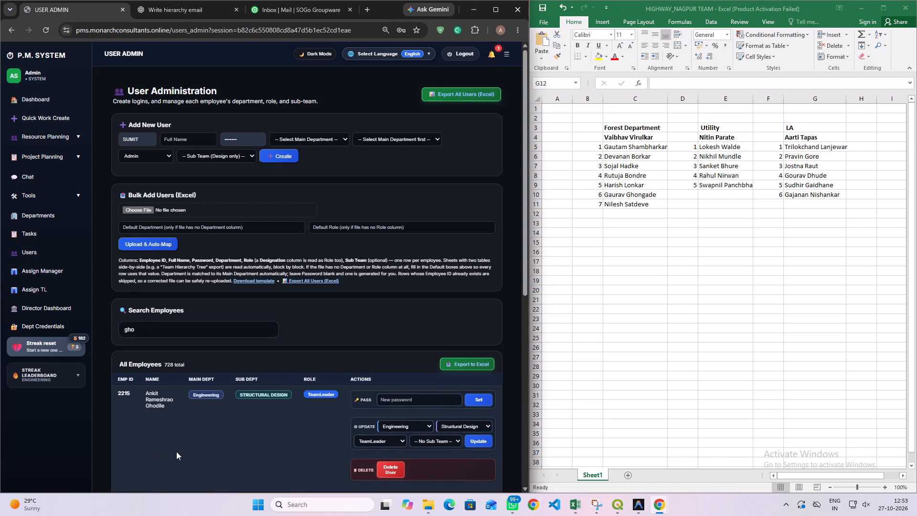
pyautogui.click(105, 410)
pyautogui.click(133, 326)
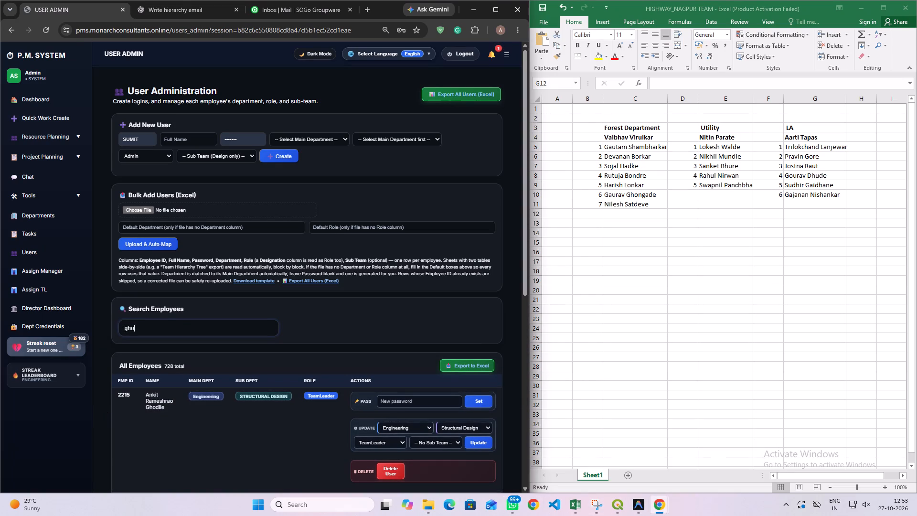
pyautogui.press('BackSpace')
pyautogui.press('BackSpace')
pyautogui.press('BackSpace')
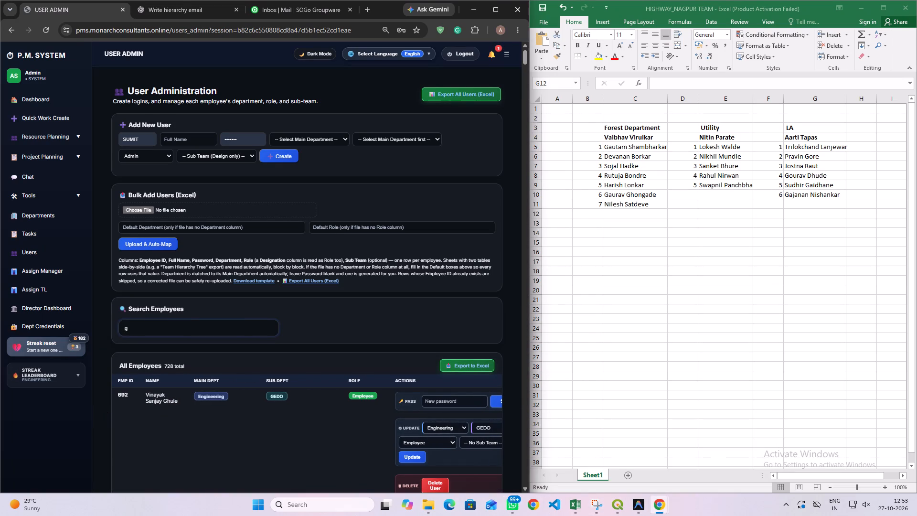
pyautogui.press('BackSpace')
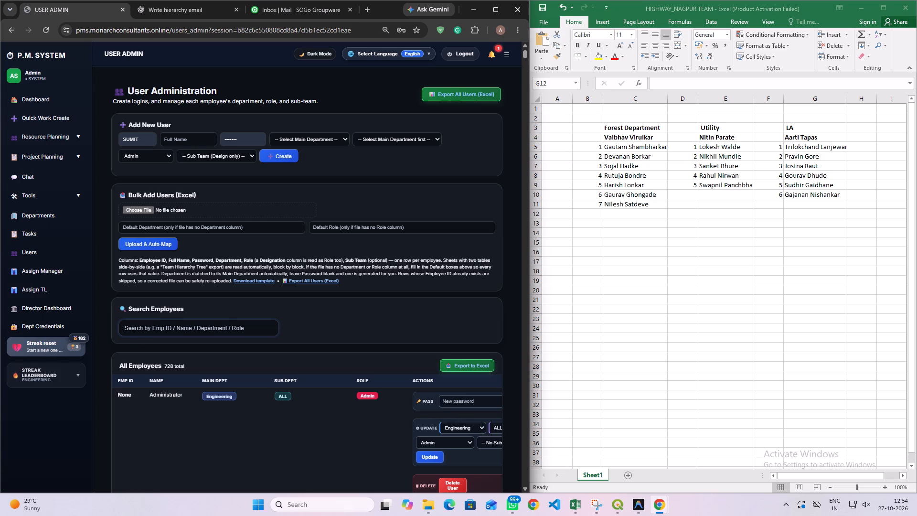
pyautogui.click(20, 254)
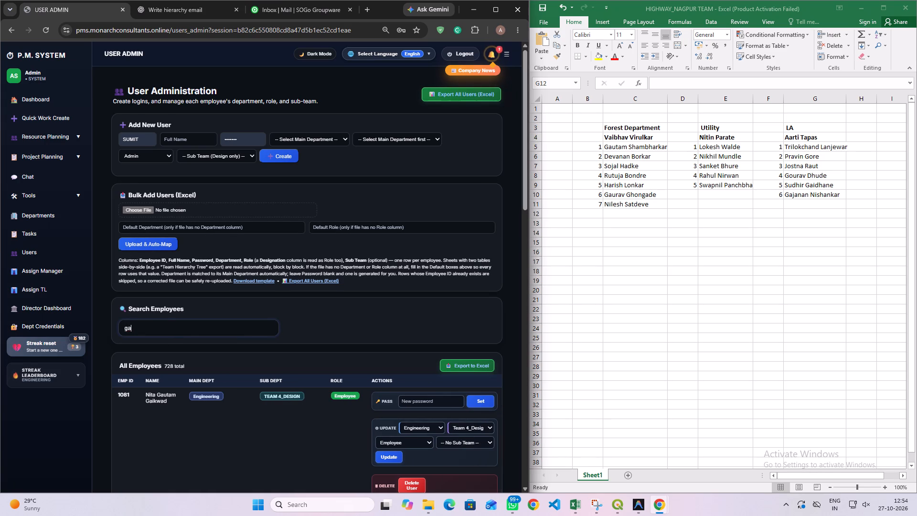
# Paste the copied employee name of the sixth Forest Department team member as the full name of the new user.
pyautogui.click(177, 142)
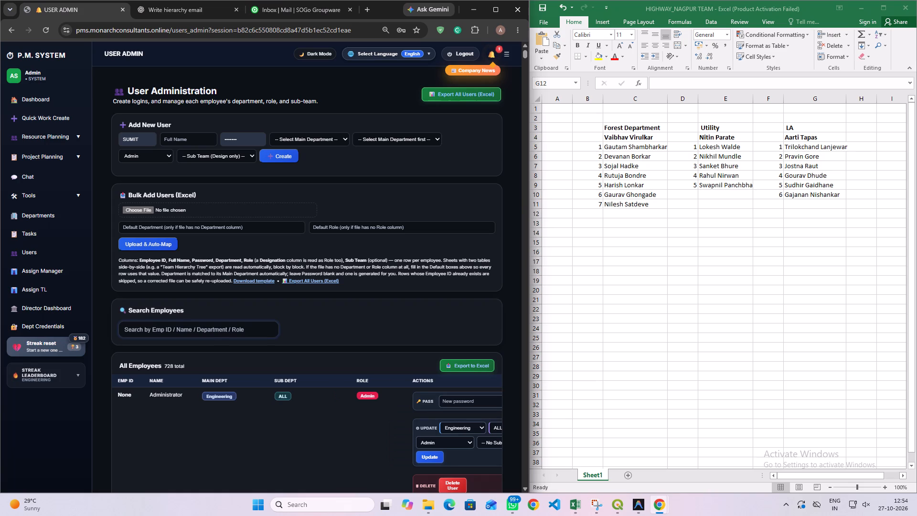
pyautogui.hotkey('ctrl', 'v')
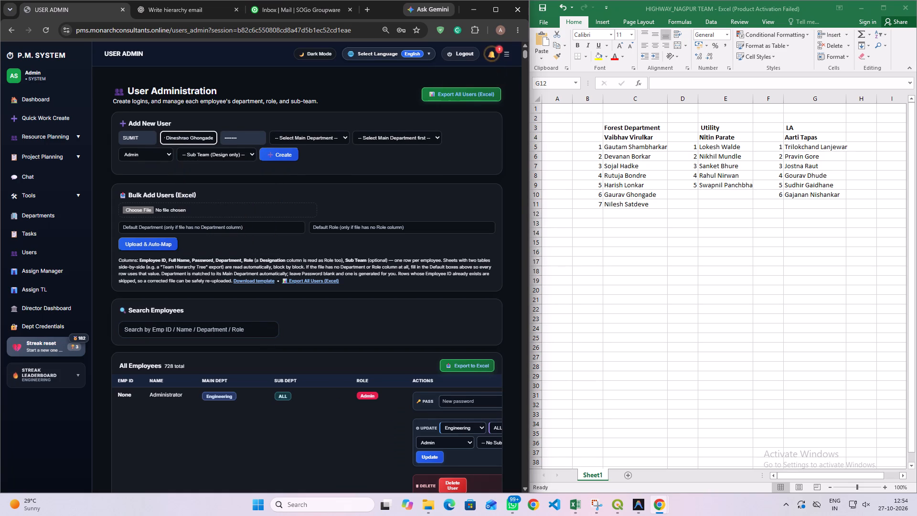
# Copy only the first name from the new user's full name.
pyautogui.click(165, 138)
pyautogui.moveTo(166, 138); pyautogui.dragTo(149, 133)
pyautogui.click(179, 135)
pyautogui.click(181, 135)
pyautogui.moveTo(180, 138); pyautogui.dragTo(163, 136)
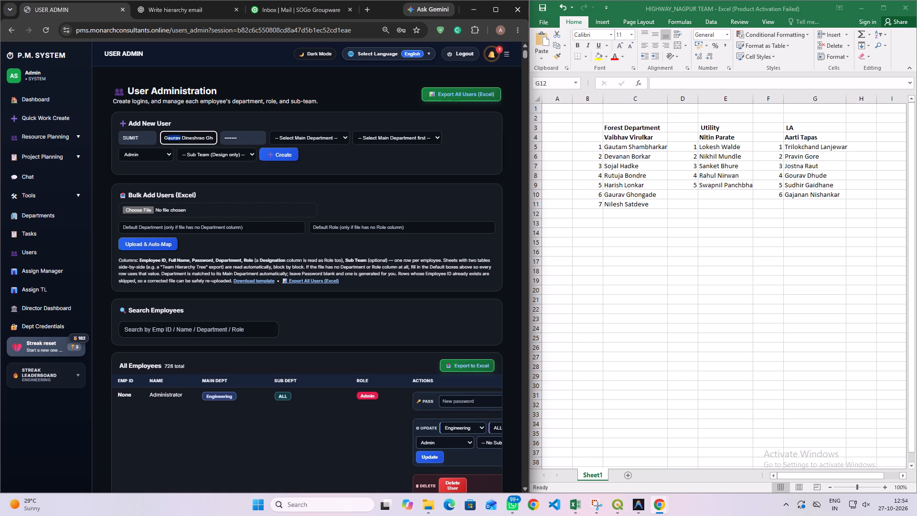
pyautogui.moveTo(163, 136); pyautogui.dragTo(160, 136)
pyautogui.hotkey('ctrl', 'c')
# Clear the prefilled user ID in the Add New User form.
pyautogui.click(149, 140)
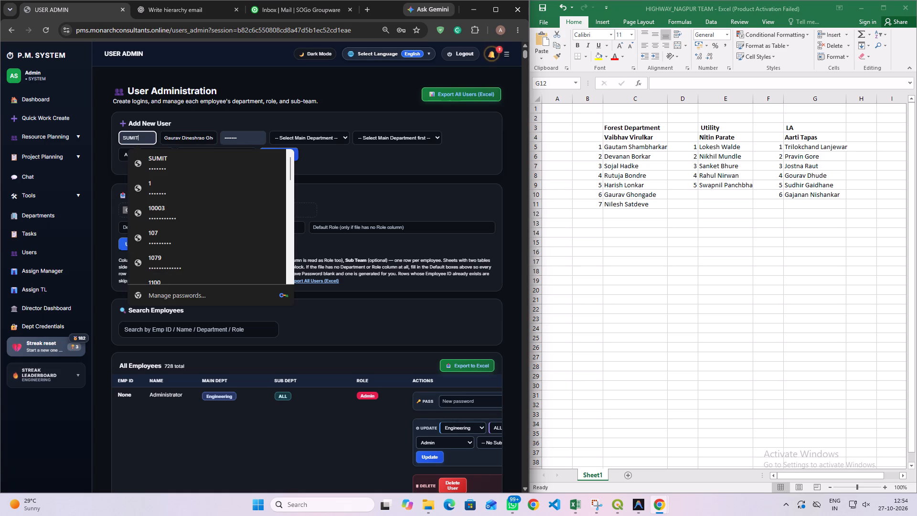
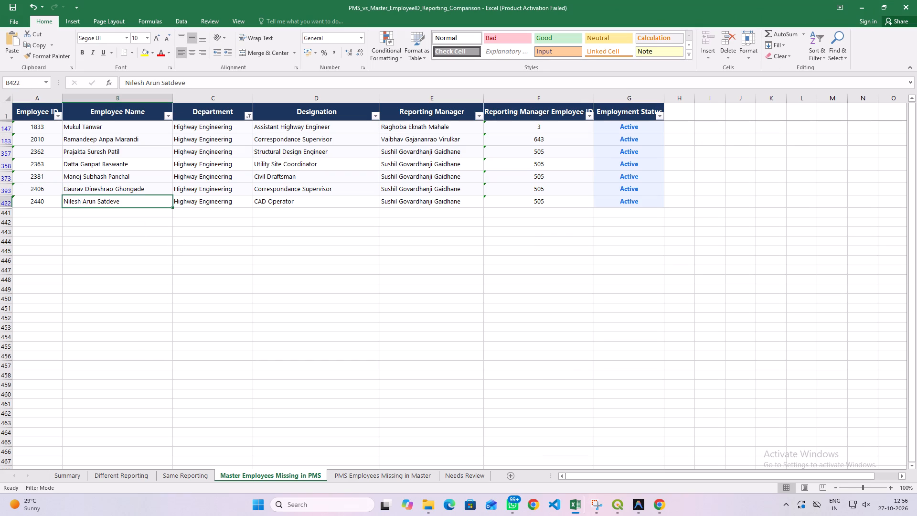
# In the master comparison workbook, select the employee name text inside the Highway Engineering CAD Operator's name cell.
pyautogui.click(115, 197)
pyautogui.click(116, 198)
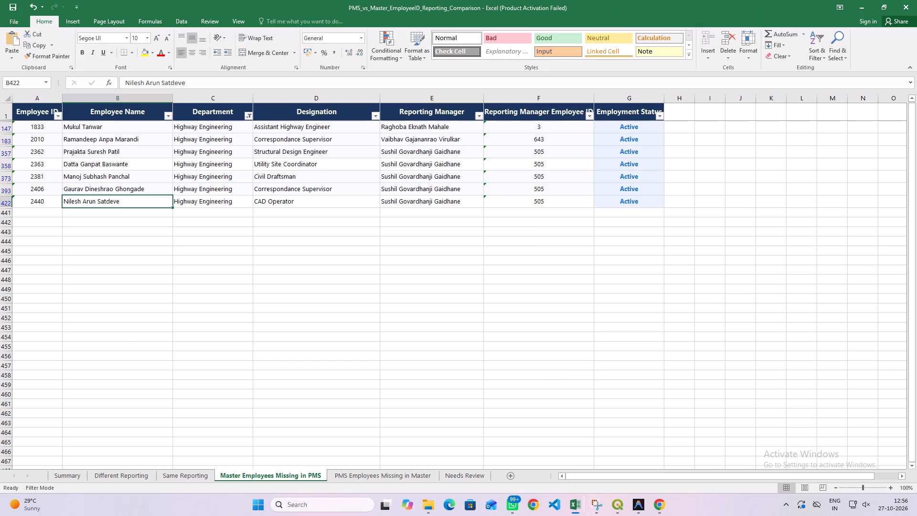
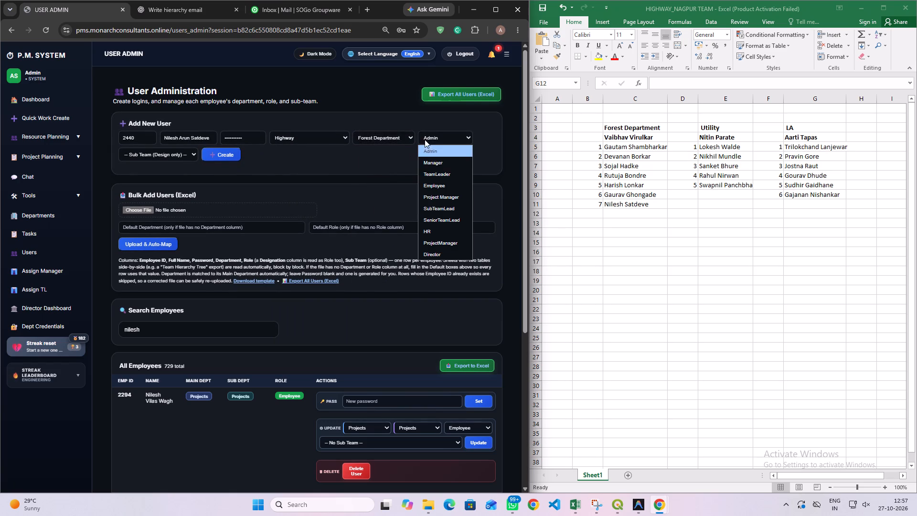
# Set the new Highway, Forest Department user's role to Employee and create the user.
pyautogui.click(433, 182)
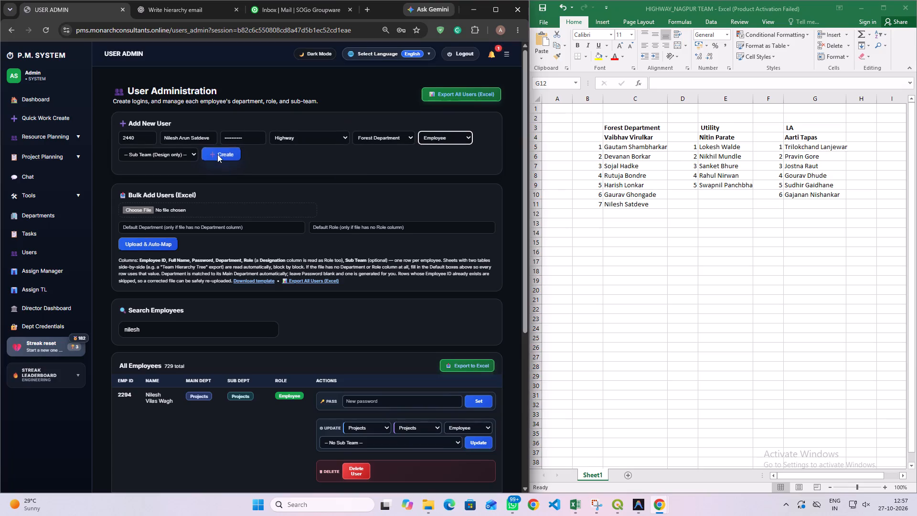
pyautogui.click(217, 154)
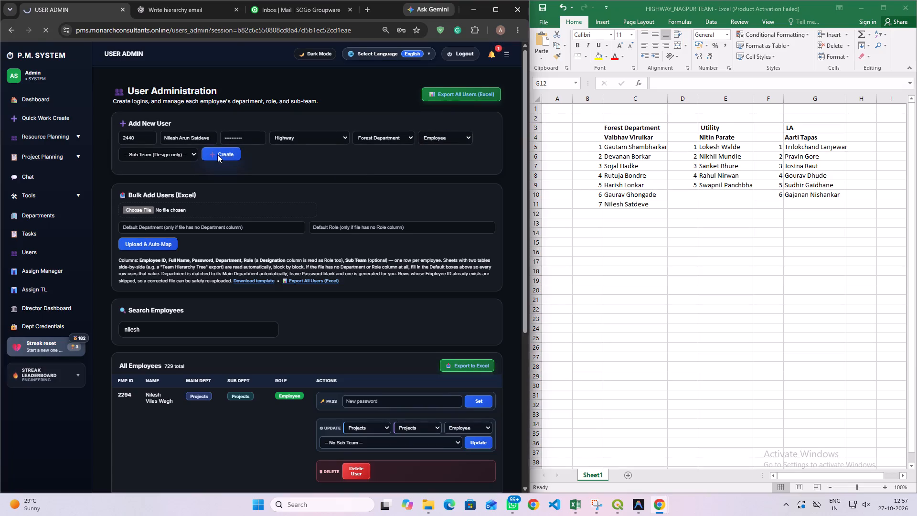
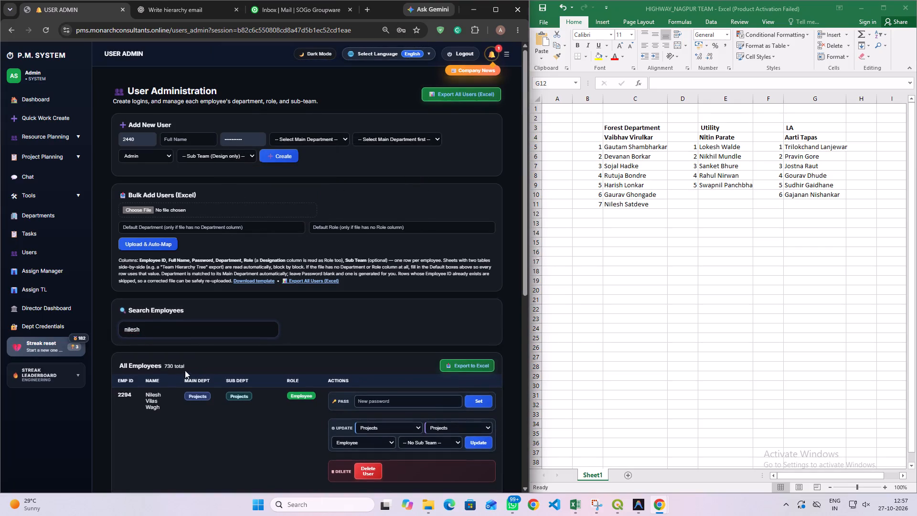
# Check the new Forest Department user's entry and review the Highway sub-departments' member lists against the team spreadsheet.
pyautogui.scroll(-7, 185, 370)
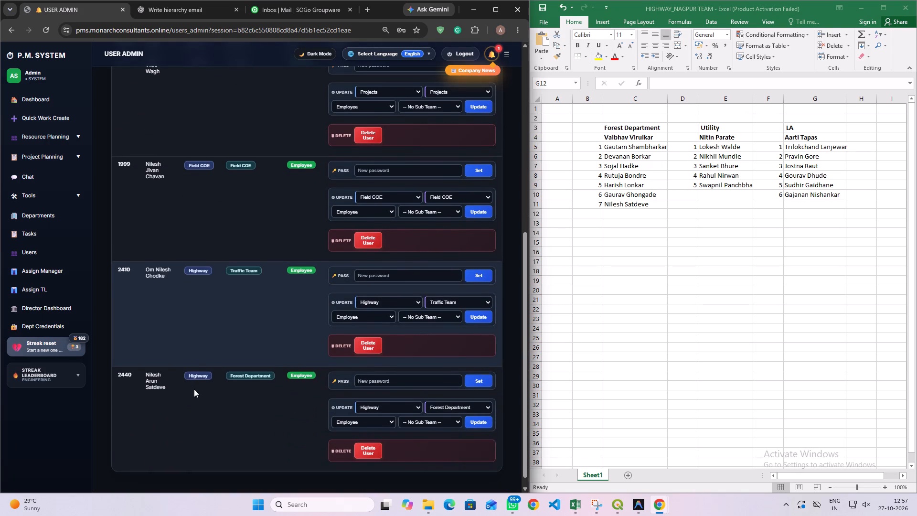
pyautogui.scroll(4, 201, 345)
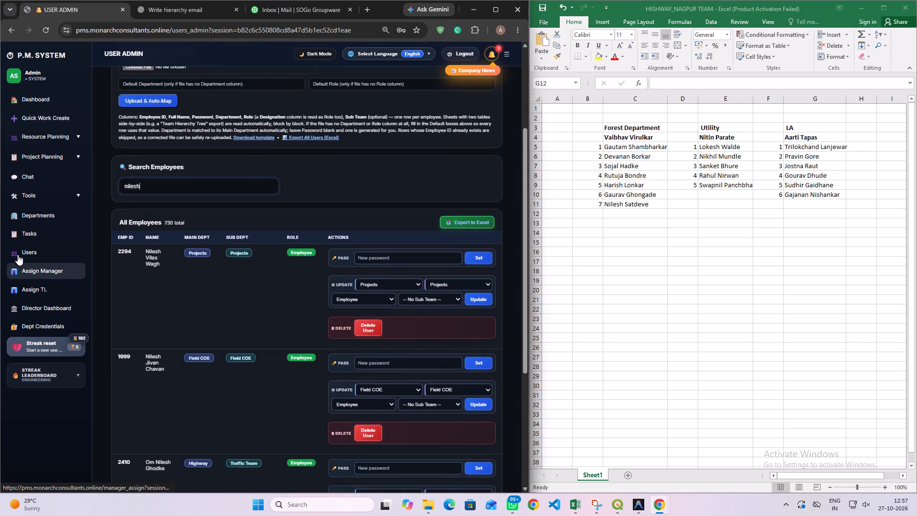
pyautogui.click(32, 212)
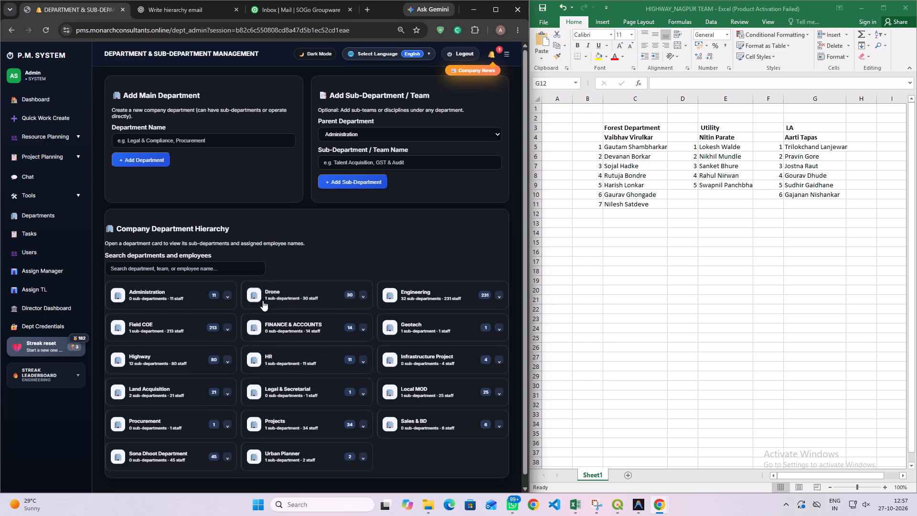
pyautogui.click(171, 360)
pyautogui.scroll(-4, 174, 361)
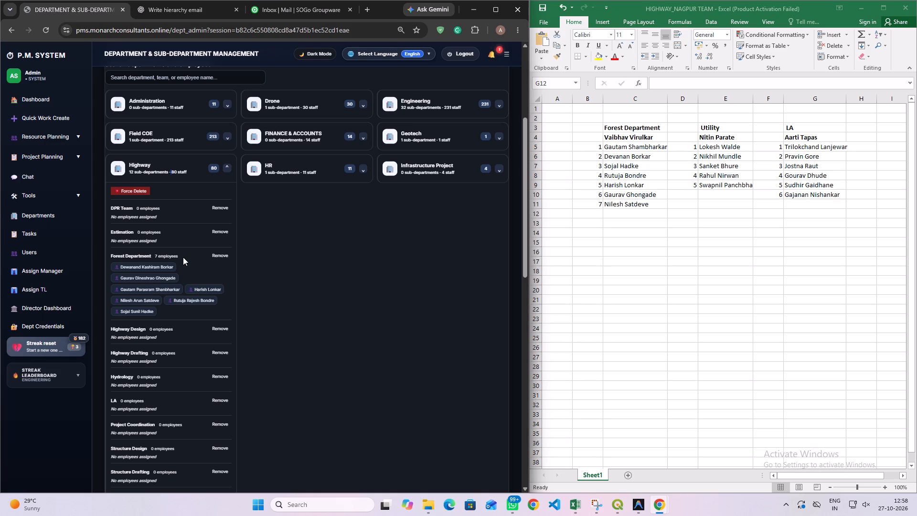
pyautogui.click(221, 170)
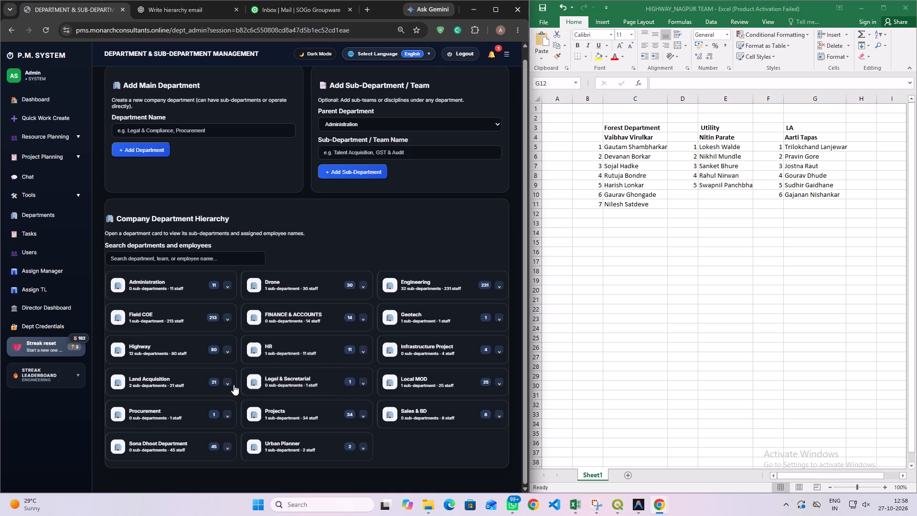
pyautogui.click(225, 345)
pyautogui.scroll(-5, 183, 398)
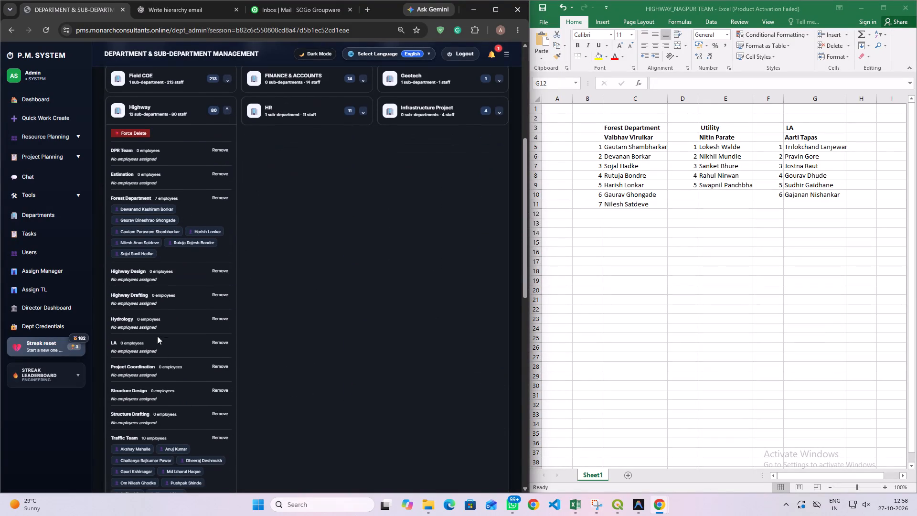
pyautogui.scroll(-1, 154, 327)
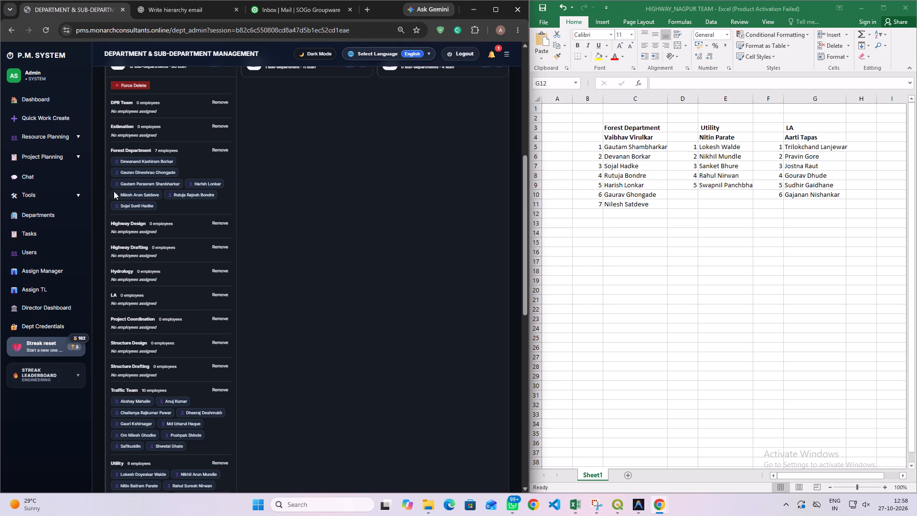
pyautogui.scroll(8, 133, 182)
pyautogui.scroll(4, 173, 195)
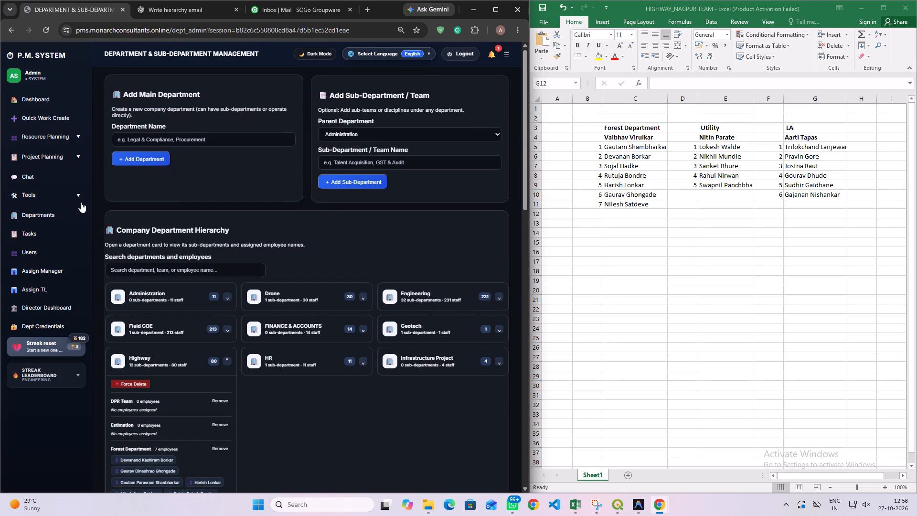
# Find the Forest Department head by searching users for "vaibh", and update that user to sub-department Forest Department with role TeamLeader.
pyautogui.click(27, 250)
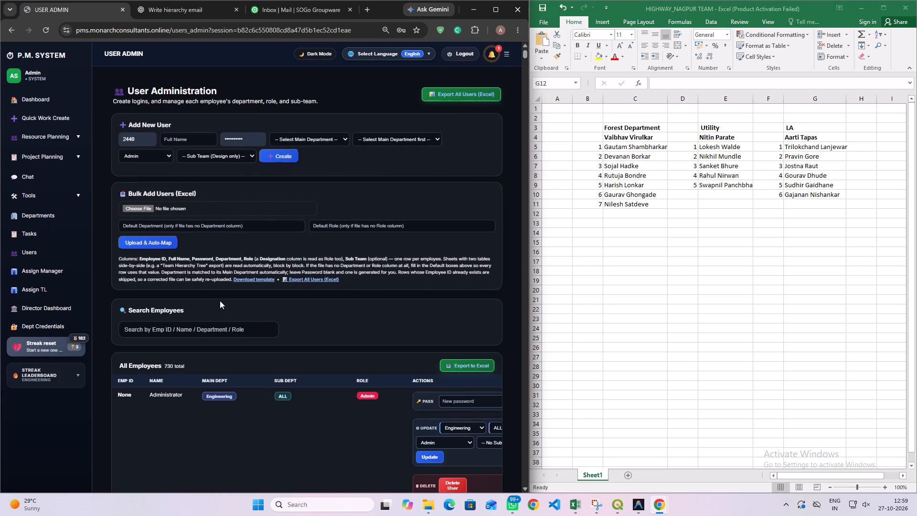
pyautogui.click(185, 328)
pyautogui.write('vaibh')
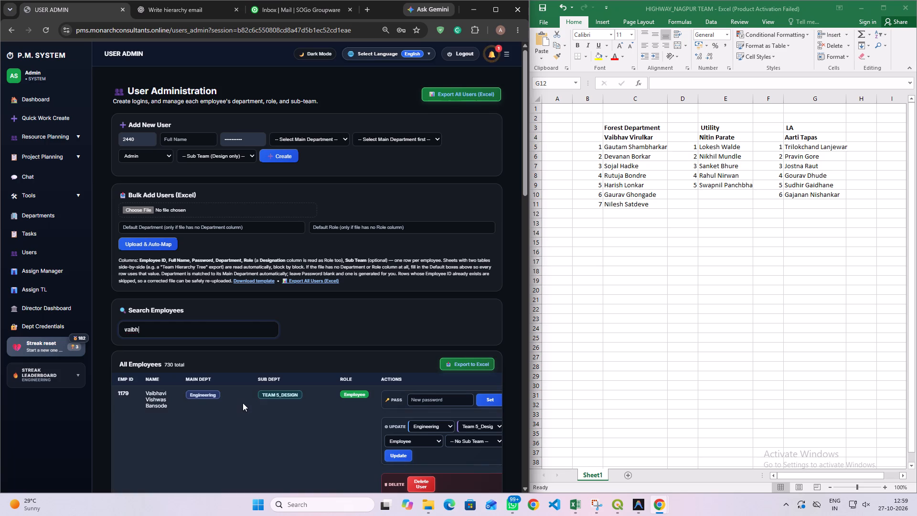
pyautogui.scroll(-10, 242, 404)
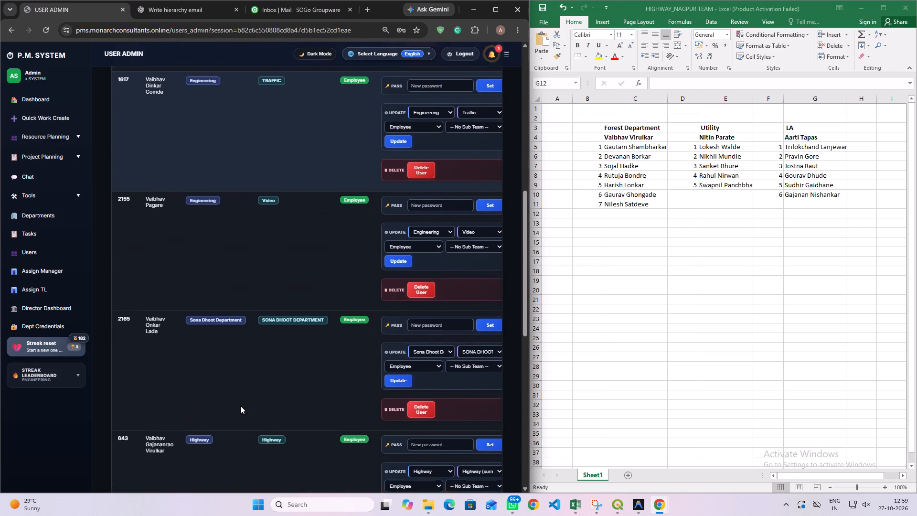
pyautogui.scroll(-2, 240, 406)
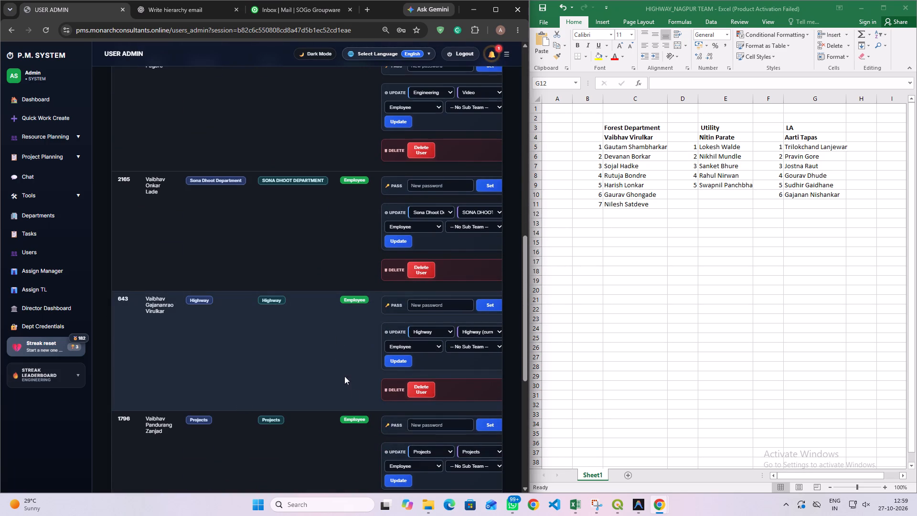
pyautogui.click(480, 331)
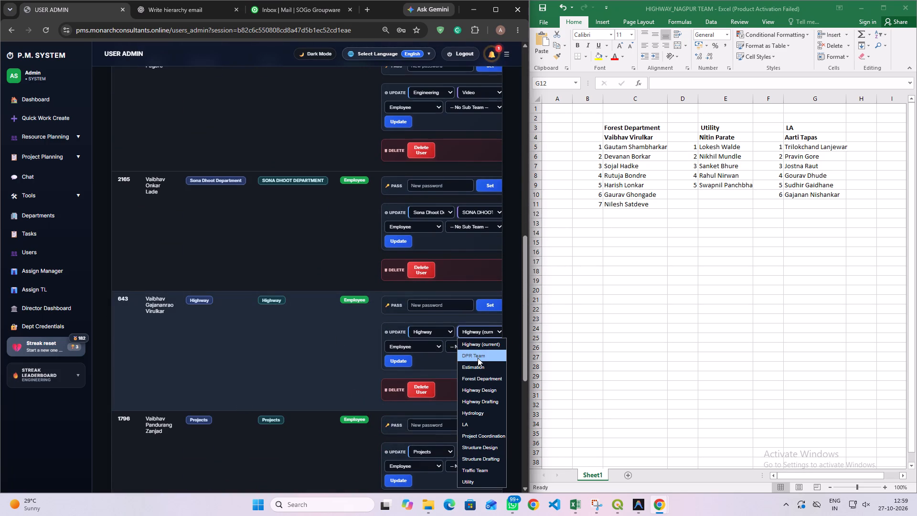
pyautogui.click(475, 376)
pyautogui.click(427, 344)
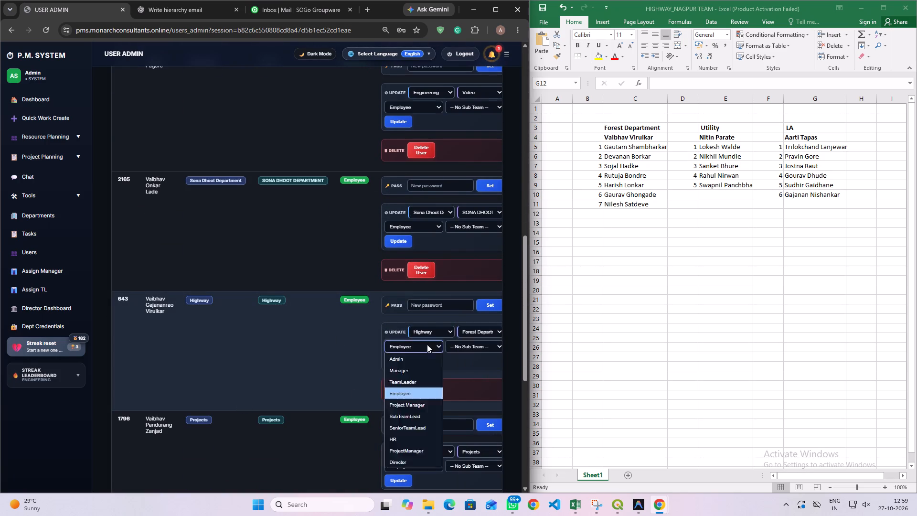
pyautogui.click(416, 378)
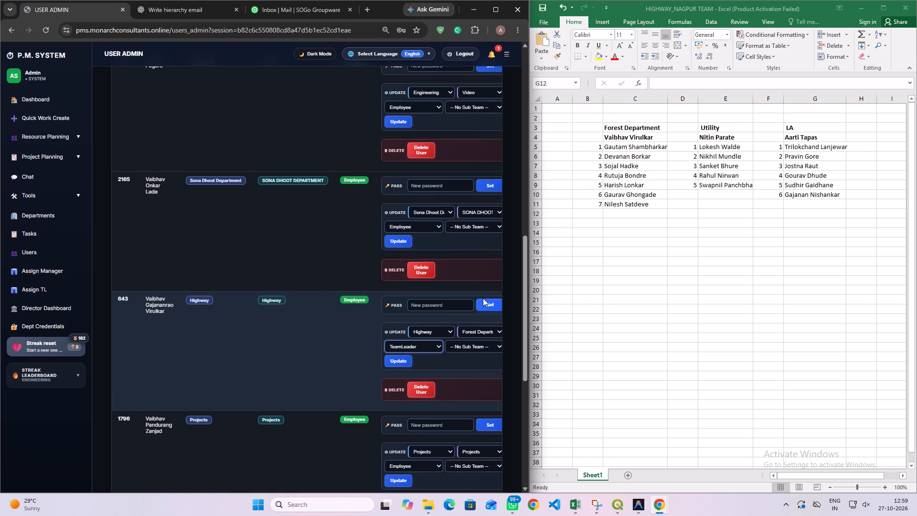
pyautogui.click(436, 344)
pyautogui.click(436, 344)
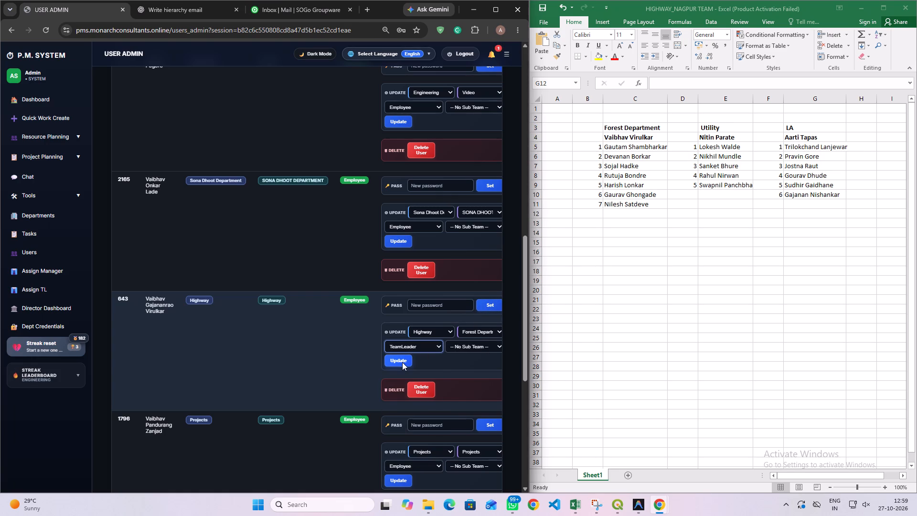
pyautogui.click(402, 362)
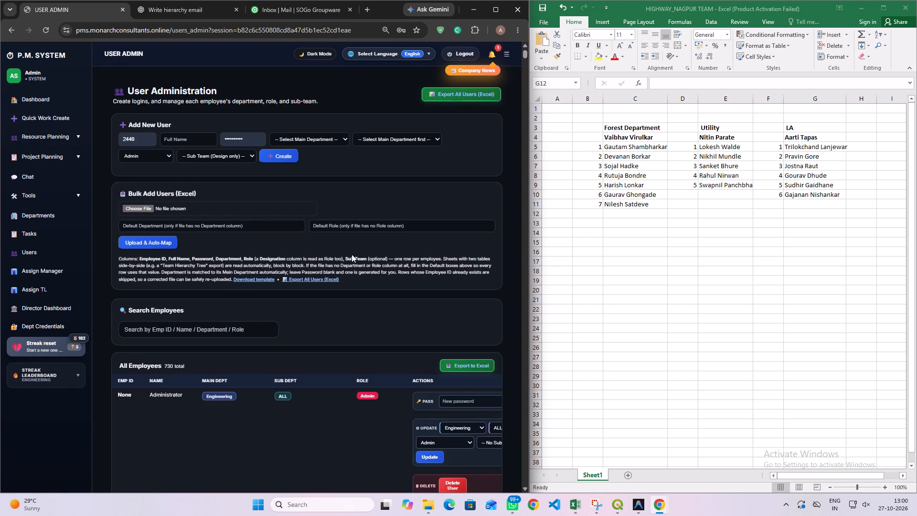
# Find the LA team's head by searching for "aarti", and update that Highway user to sub-department LA with role TeamLeader.
pyautogui.click(187, 329)
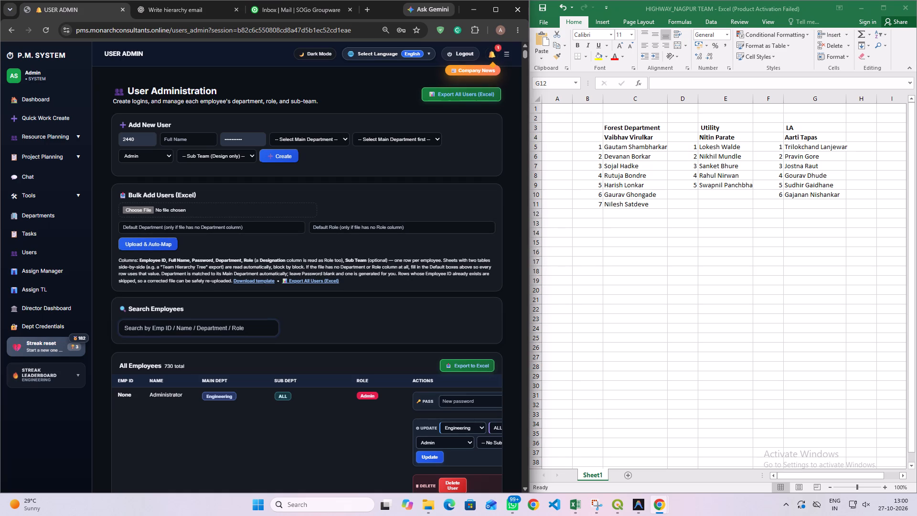
pyautogui.write('aarti')
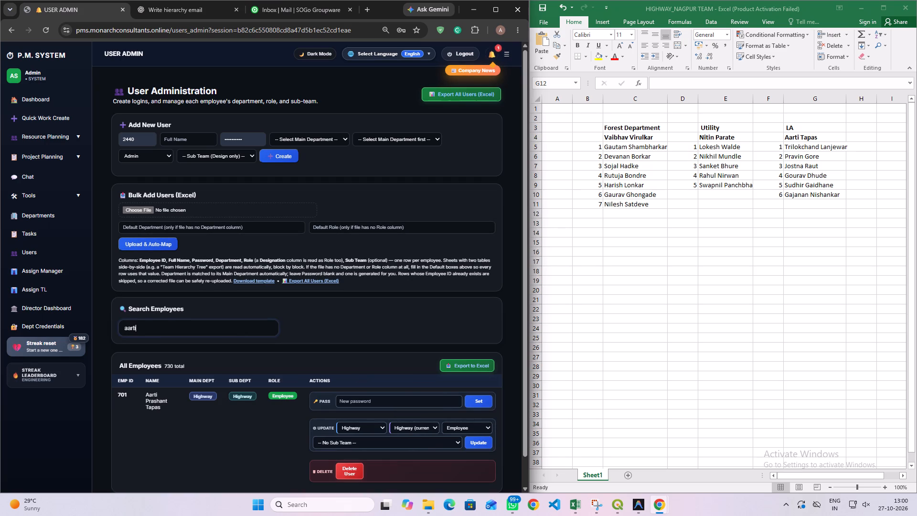
pyautogui.scroll(-1, 274, 407)
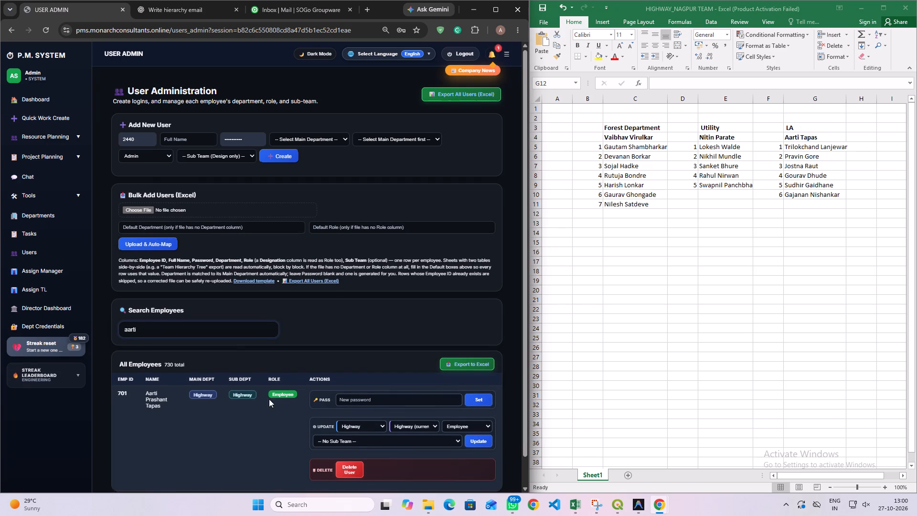
pyautogui.click(416, 395)
pyautogui.click(410, 322)
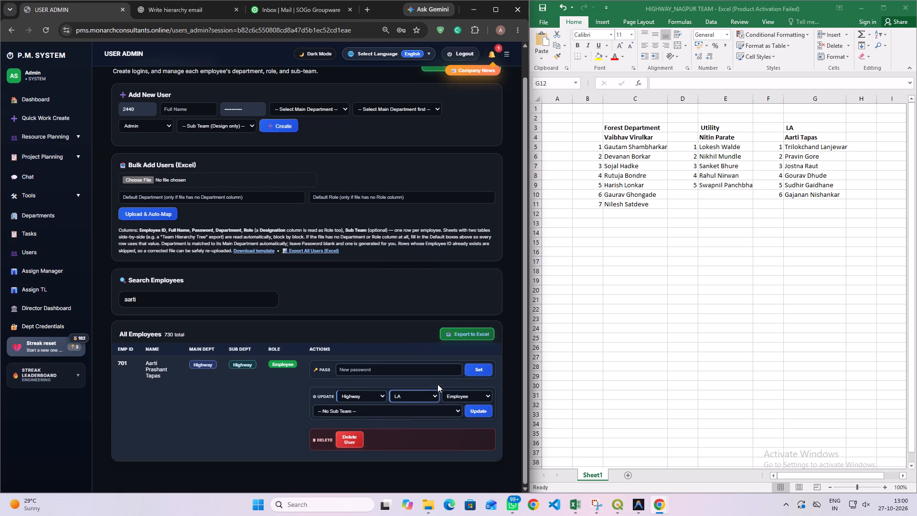
pyautogui.click(449, 399)
pyautogui.click(458, 308)
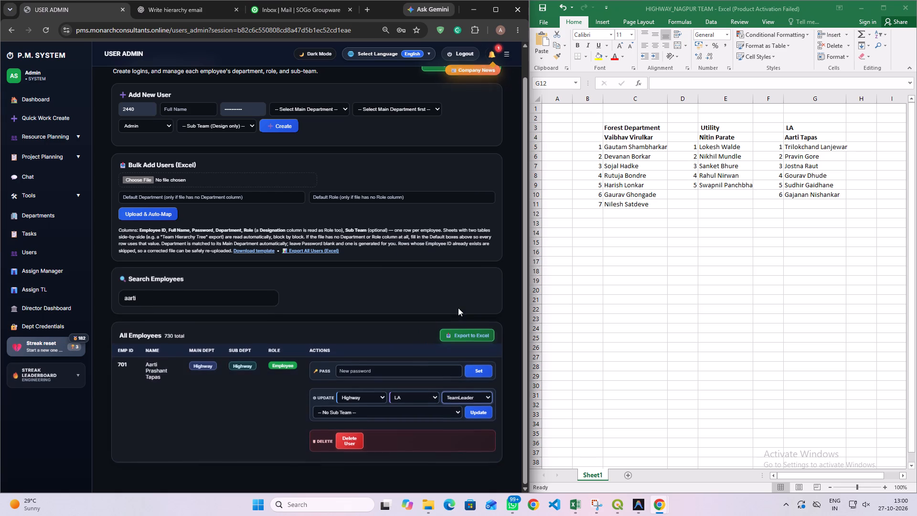
pyautogui.click(468, 412)
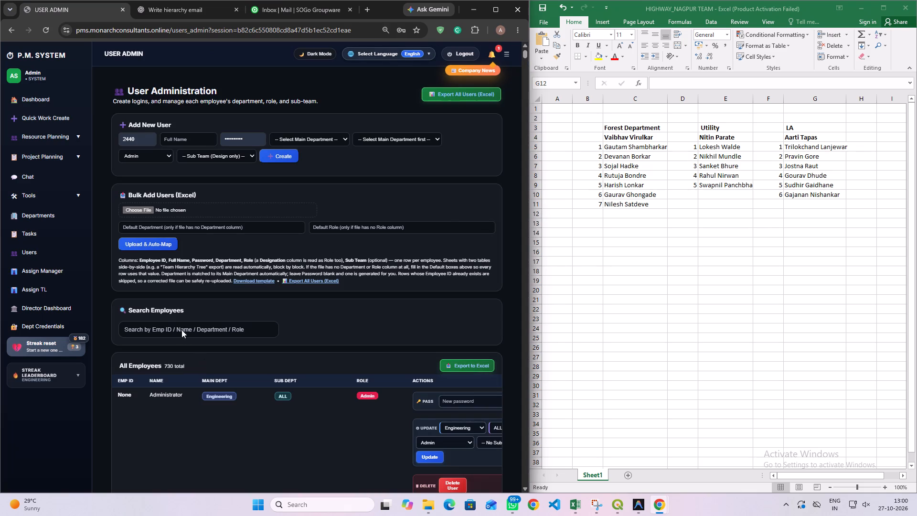
# Find the first listed LA member by searching for "trilok", and update that Highway employee's sub-department to LA.
pyautogui.click(181, 330)
pyautogui.write('trilok')
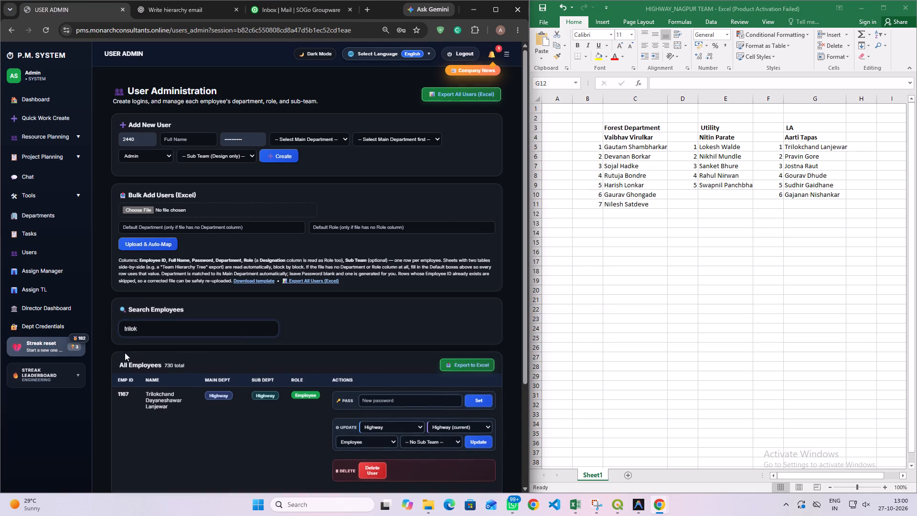
pyautogui.click(431, 424)
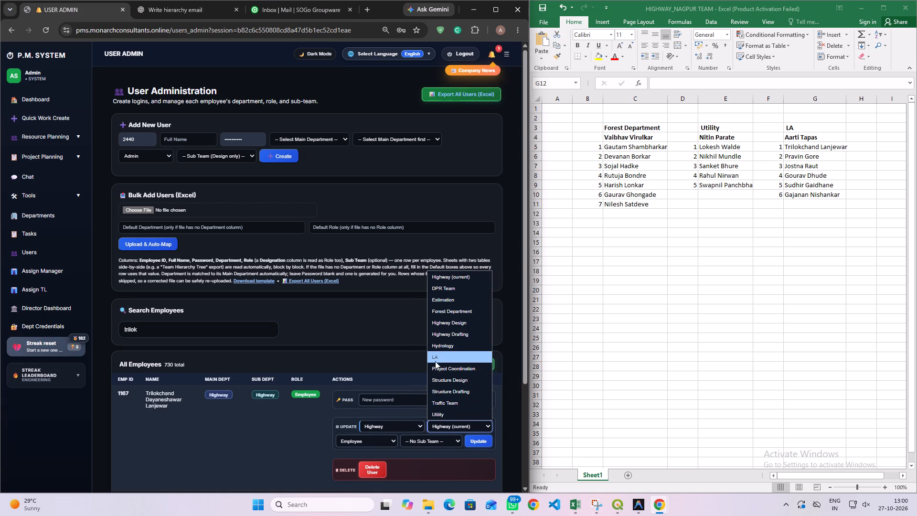
pyautogui.click(436, 360)
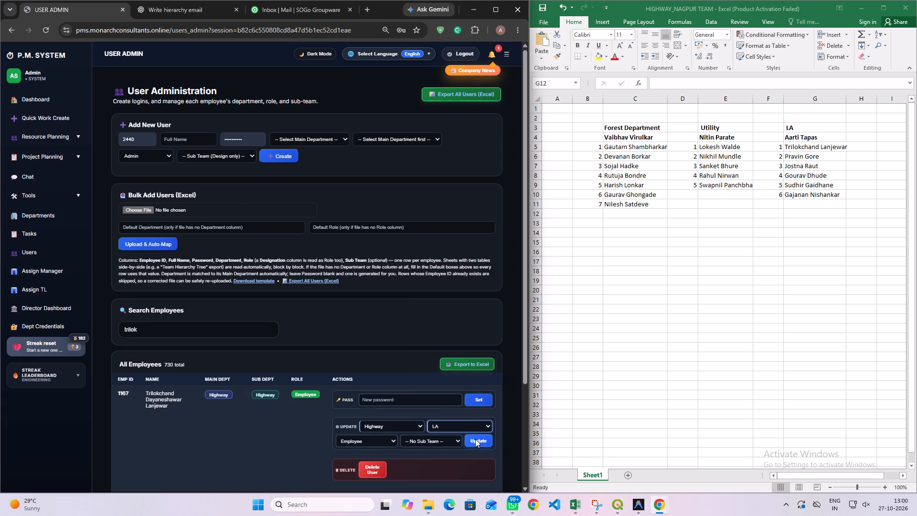
pyautogui.click(479, 441)
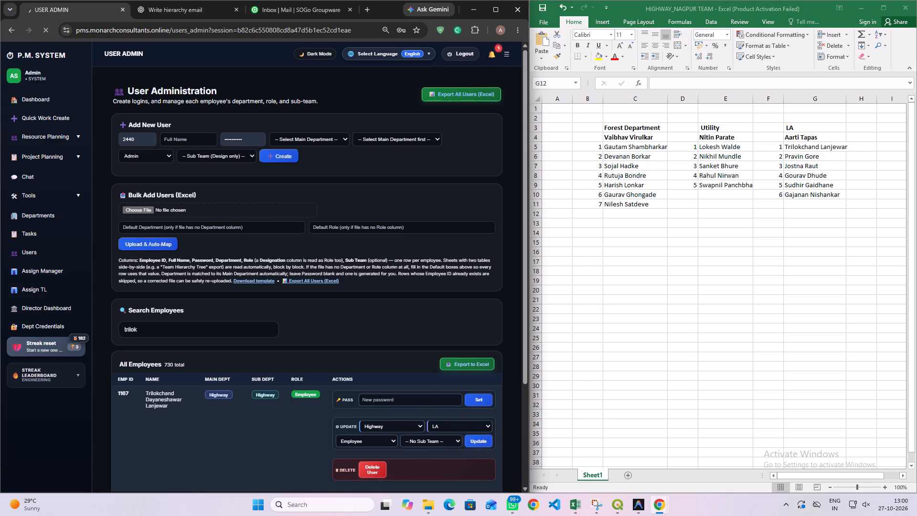
# Find the second listed LA member by searching for "pravin", and update that Highway employee's sub-department to LA.
pyautogui.click(159, 328)
pyautogui.click(143, 323)
pyautogui.write('pra')
pyautogui.write('vin')
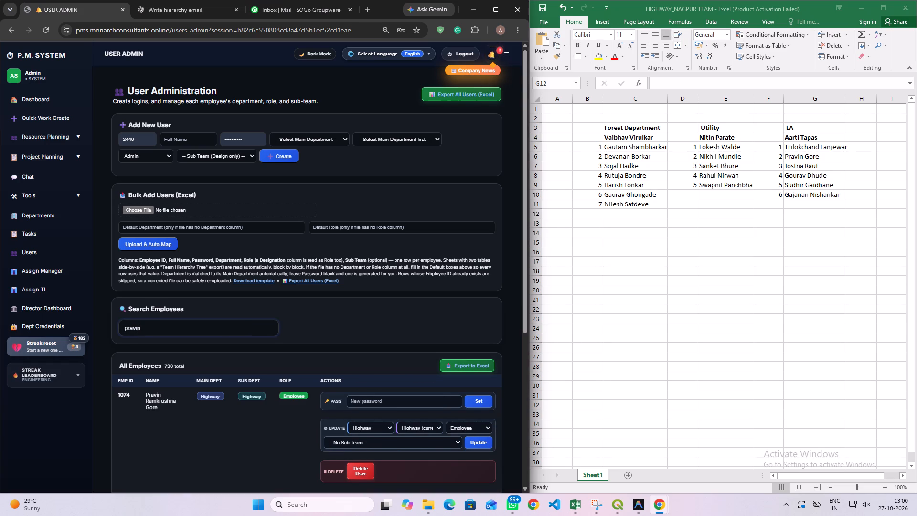
pyautogui.click(415, 425)
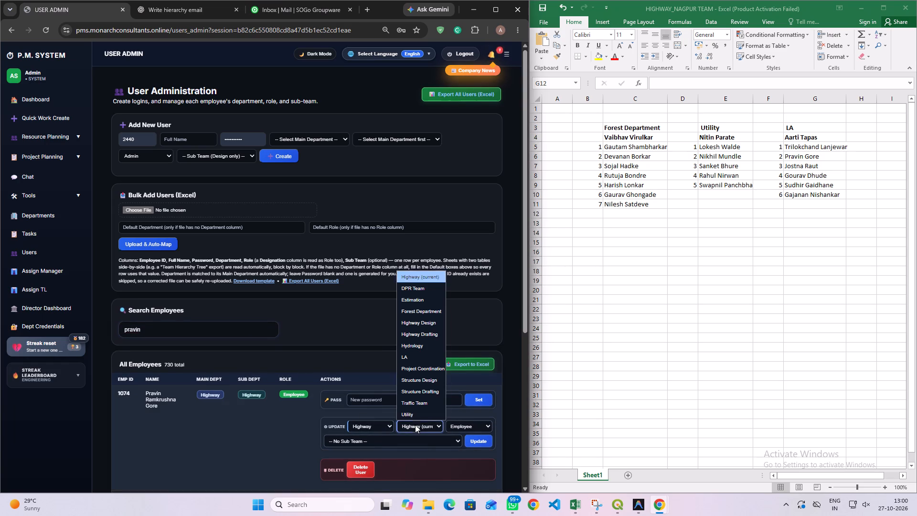
pyautogui.click(411, 358)
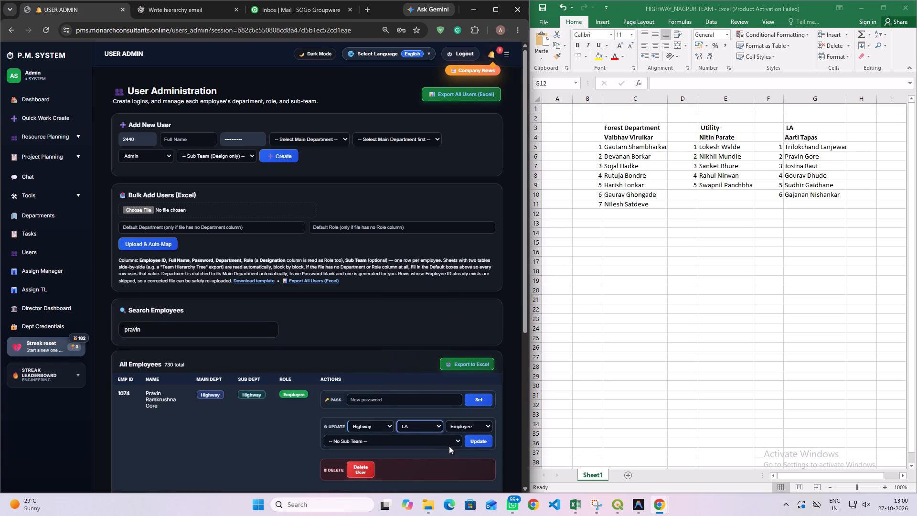
pyautogui.click(481, 439)
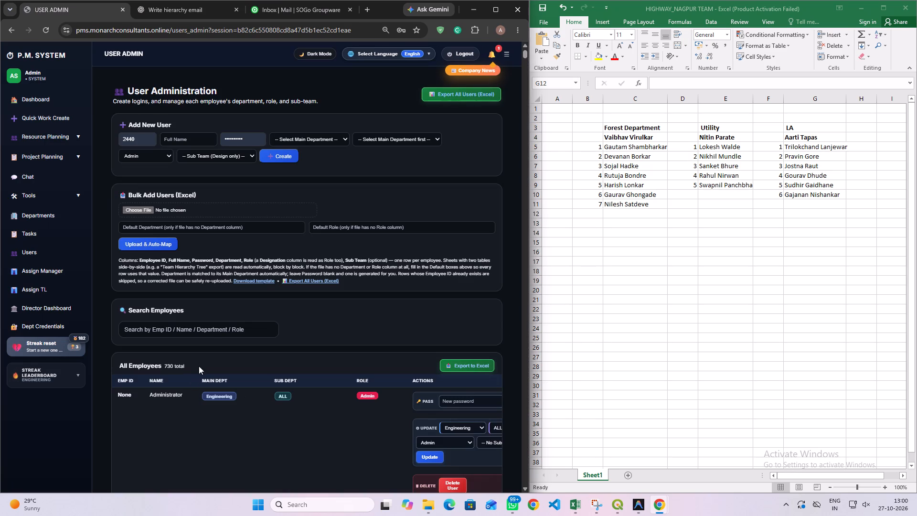
# Find the third listed LA member by searching for "raut", and update that Highway employee's sub-department to LA.
pyautogui.click(210, 330)
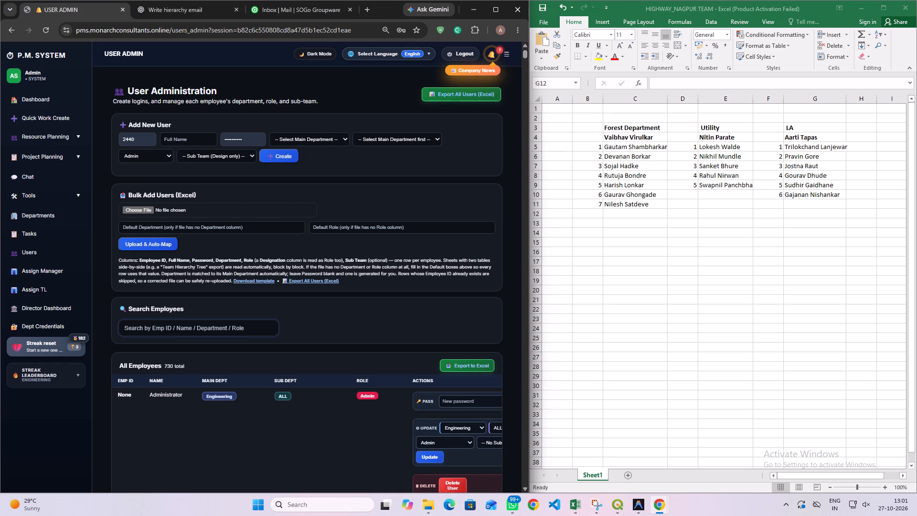
pyautogui.write('jost')
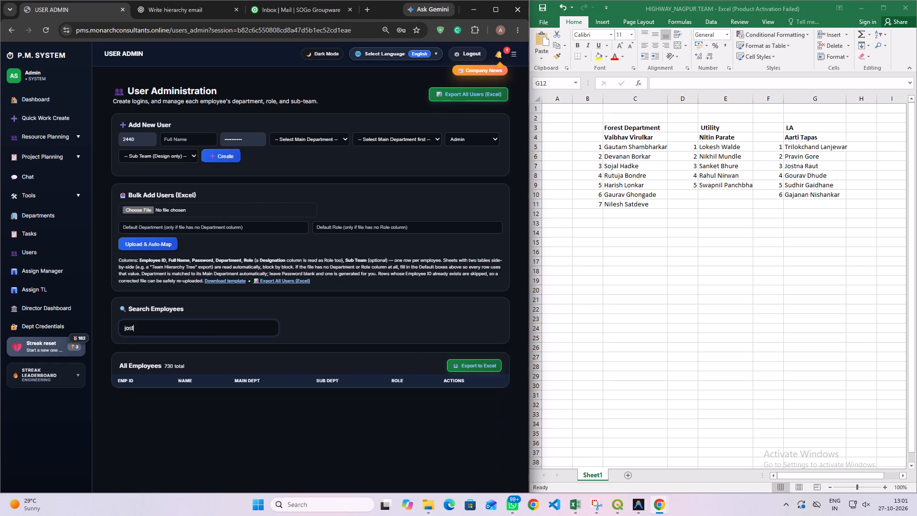
pyautogui.press('BackSpace')
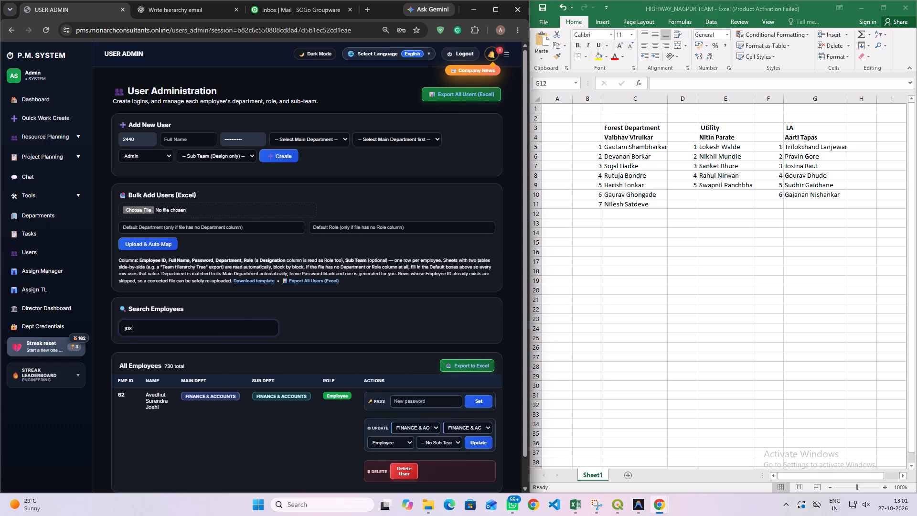
pyautogui.press('h')
pyautogui.press('BackSpace')
pyautogui.press('BackSpace')
pyautogui.press('BackSpace')
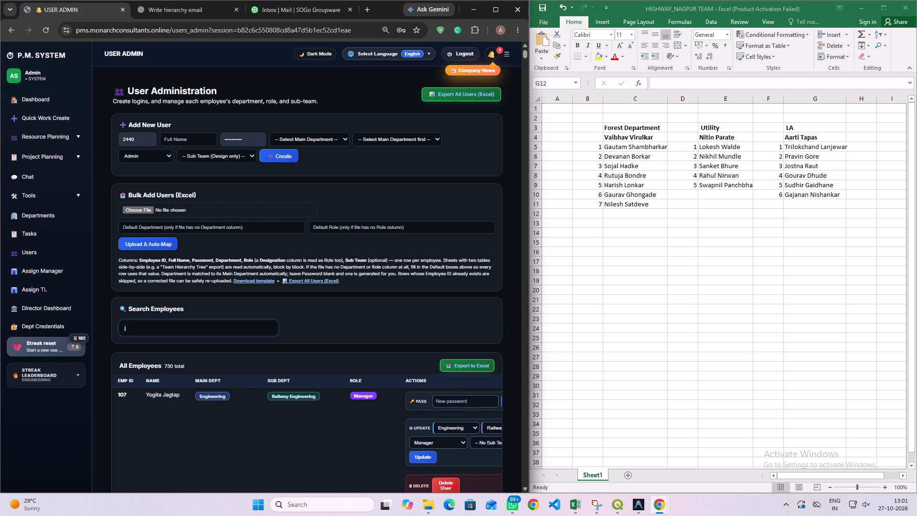
pyautogui.press('BackSpace')
pyautogui.write('rau')
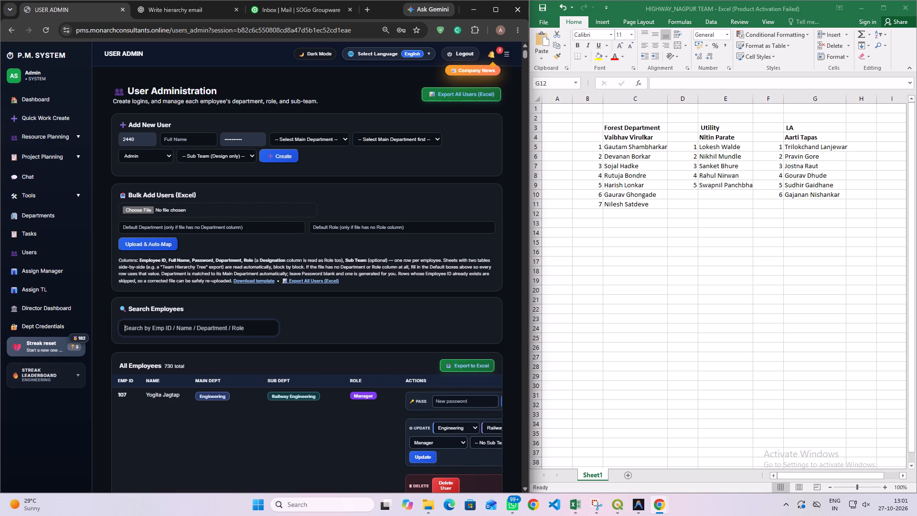
pyautogui.press('t')
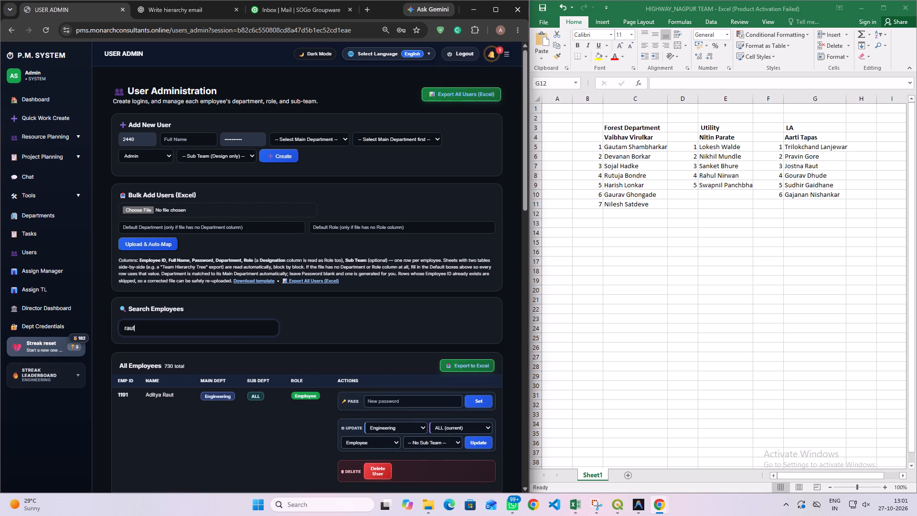
pyautogui.scroll(-4, 211, 444)
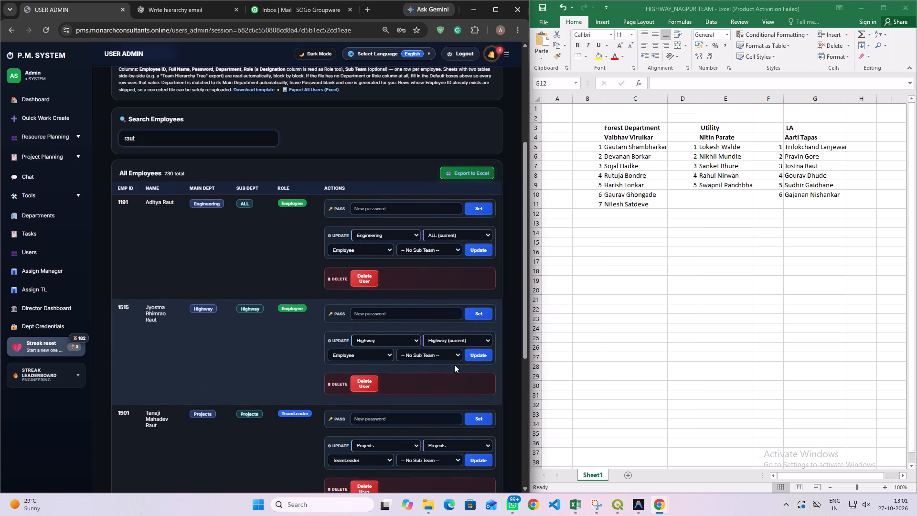
pyautogui.click(458, 342)
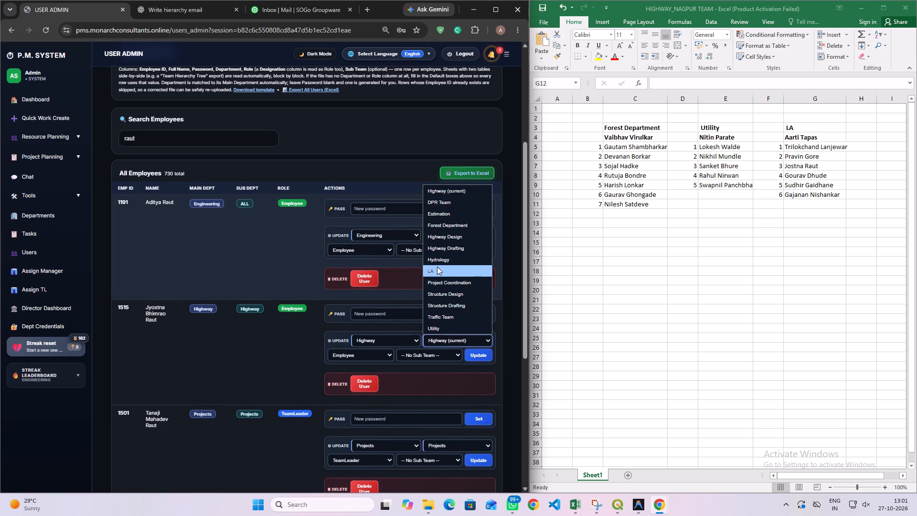
pyautogui.click(437, 267)
pyautogui.click(475, 357)
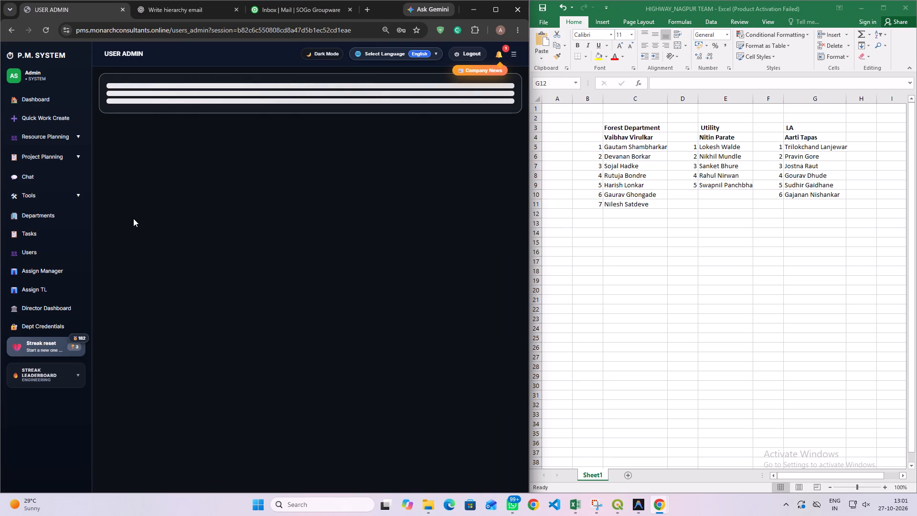
# Look for the fourth listed LA member by searching employees for "dhude" and "gaura", and check the matching entries.
pyautogui.click(158, 328)
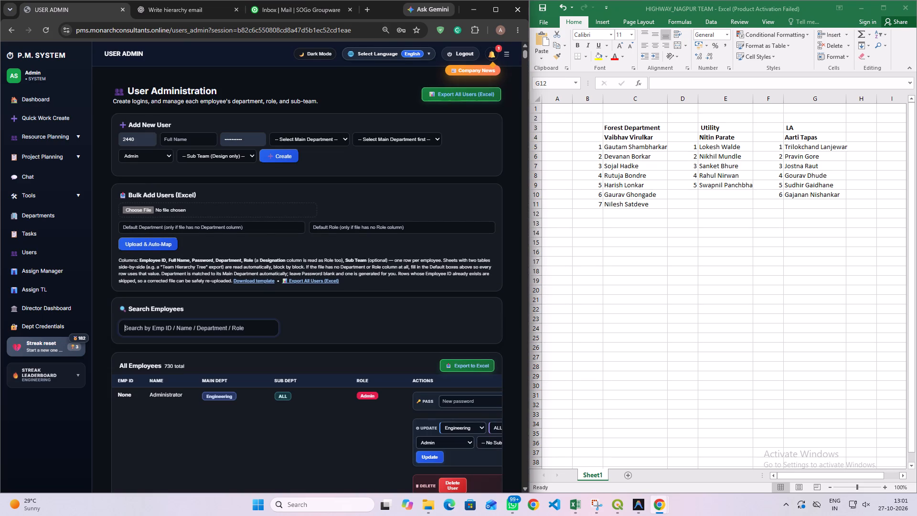
pyautogui.write('dhu')
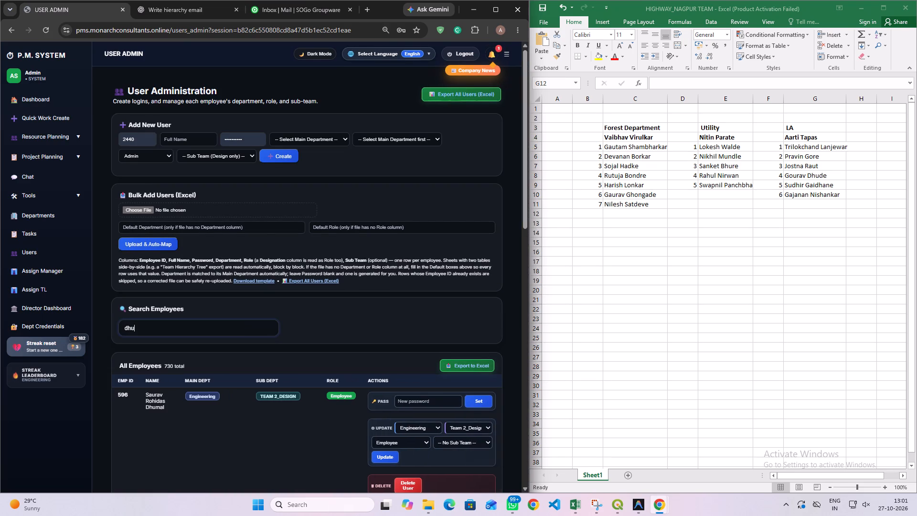
pyautogui.press('d')
pyautogui.press('e')
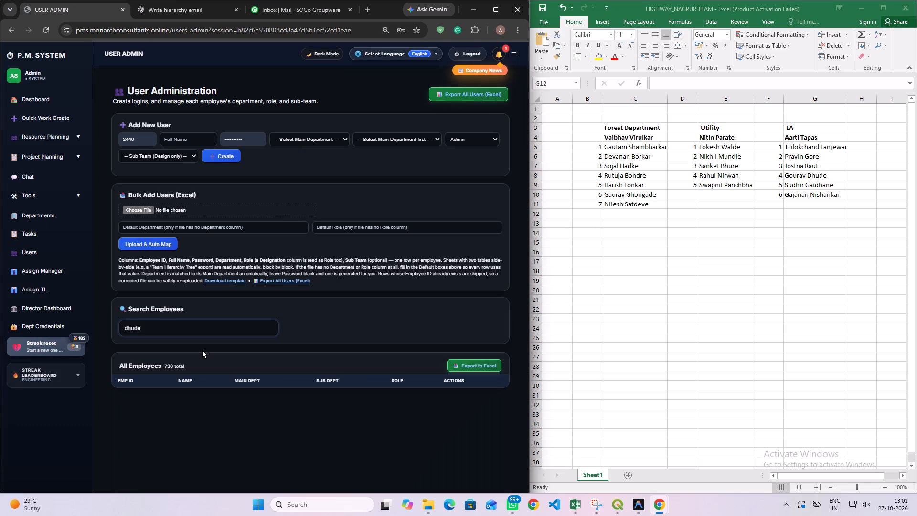
pyautogui.press('BackSpace')
pyautogui.press('BackSpace')
pyautogui.press('BackSpace')
pyautogui.press('BackSpace')
pyautogui.press('BackSpace')
pyautogui.press('BackSpace')
pyautogui.press('BackSpace')
pyautogui.press('BackSpace')
pyautogui.press('BackSpace')
pyautogui.press('BackSpace')
pyautogui.press('BackSpace')
pyautogui.press('BackSpace')
pyautogui.press('BackSpace')
pyautogui.press('BackSpace')
pyautogui.press('BackSpace')
pyautogui.press('BackSpace')
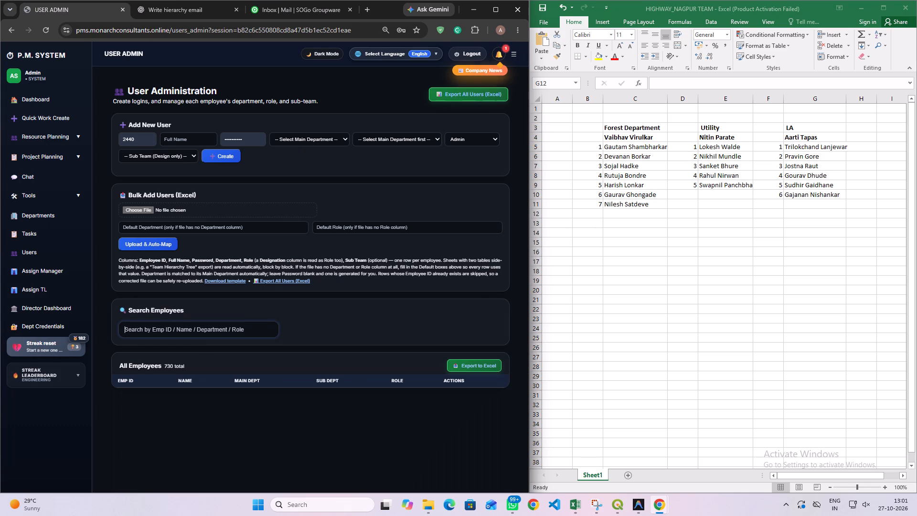
pyautogui.write('ga')
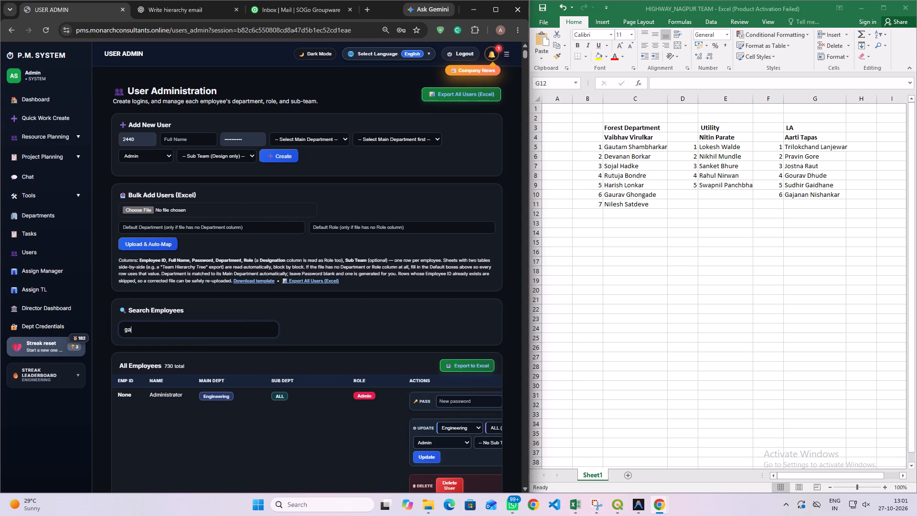
pyautogui.write('ura')
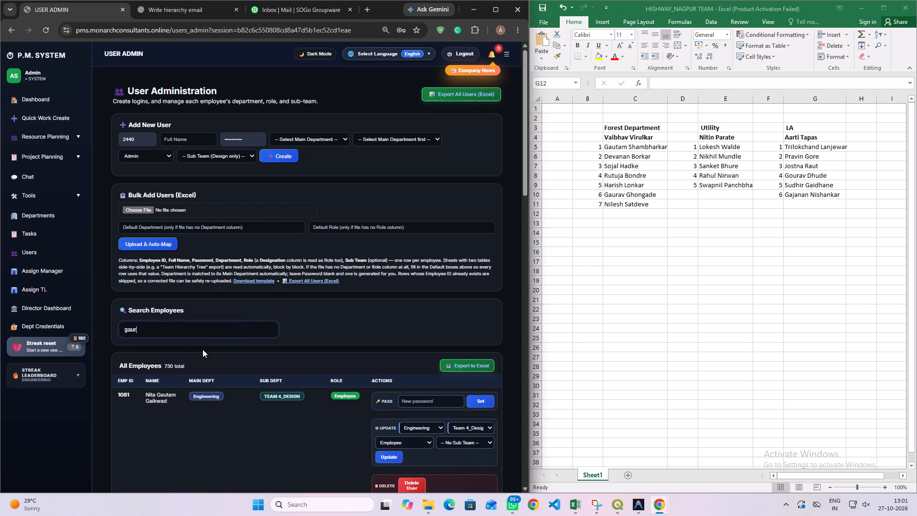
pyautogui.scroll(-3, 230, 284)
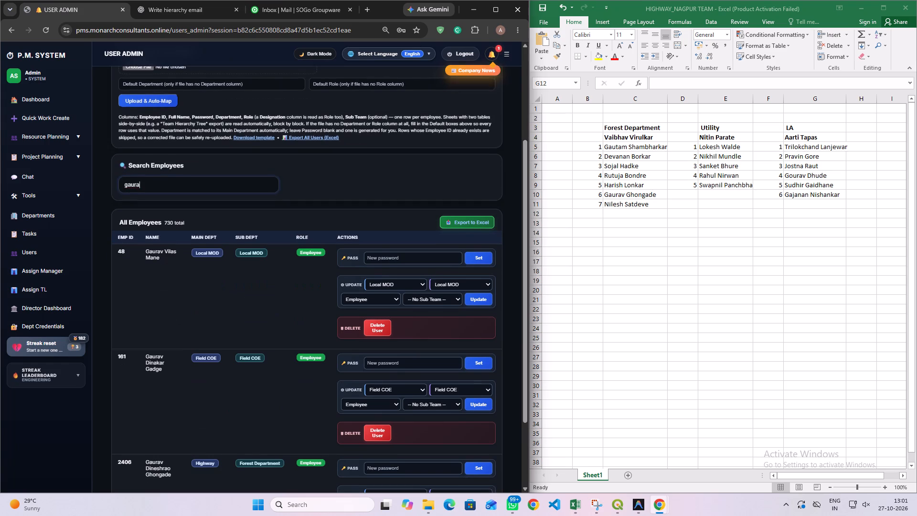
pyautogui.scroll(-5, 255, 347)
pyautogui.scroll(3, 221, 301)
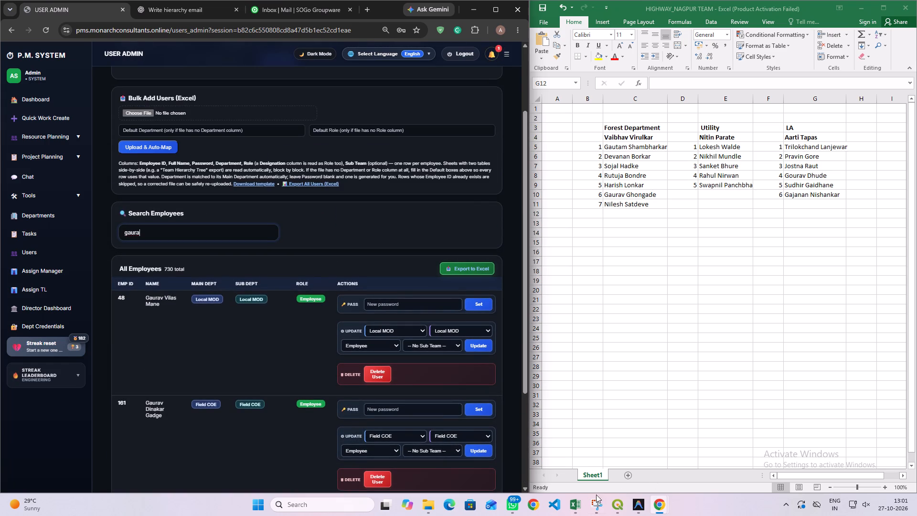
# Check the Master Employees Missing in PMS sheet of the comparison workbook in Excel for the fourth listed LA member.
pyautogui.click(555, 461)
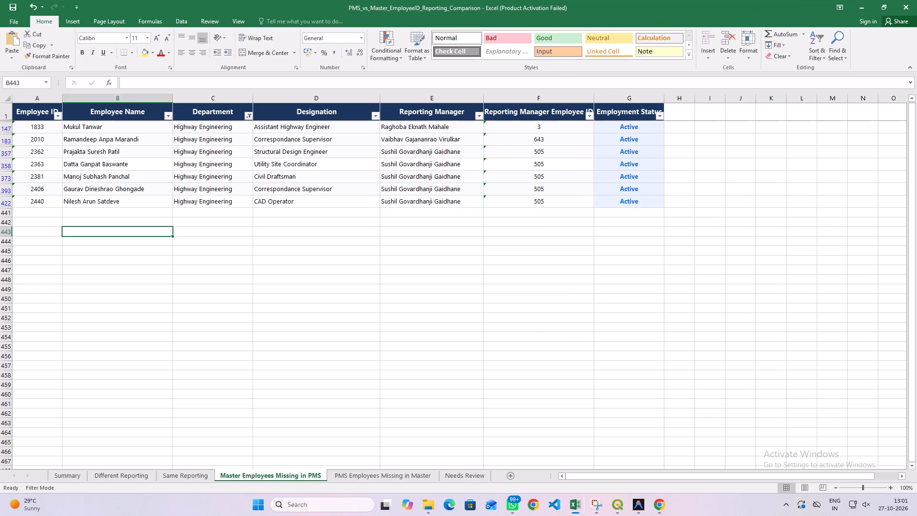
pyautogui.click(107, 186)
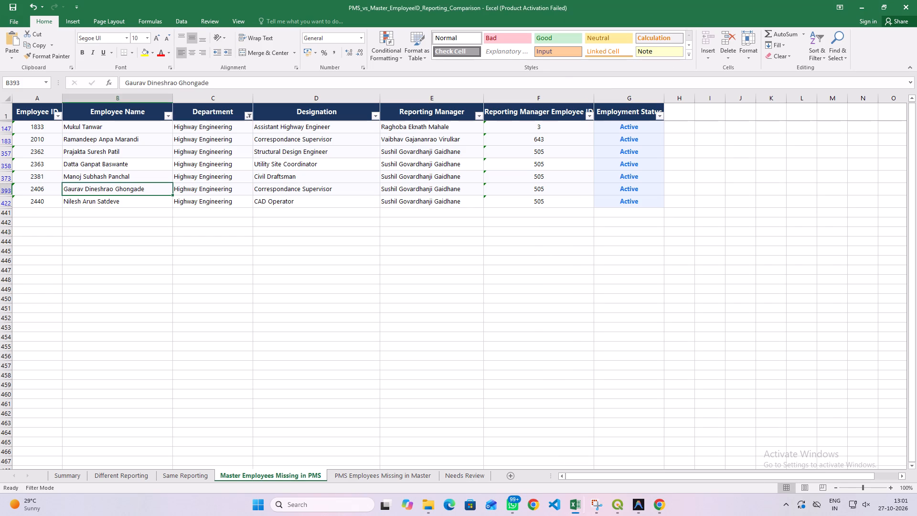
pyautogui.click(120, 201)
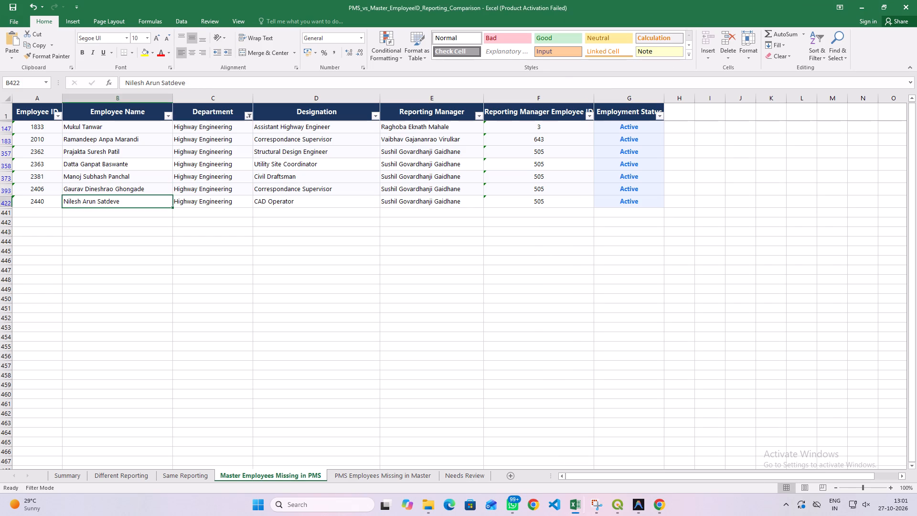
pyautogui.hotkey('alt', 'Tab')
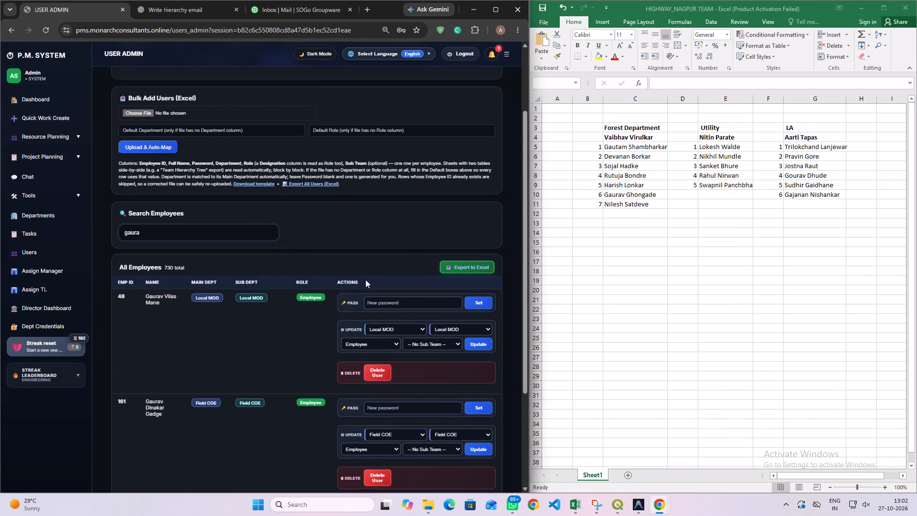
pyautogui.hotkey('alt', 'Tab')
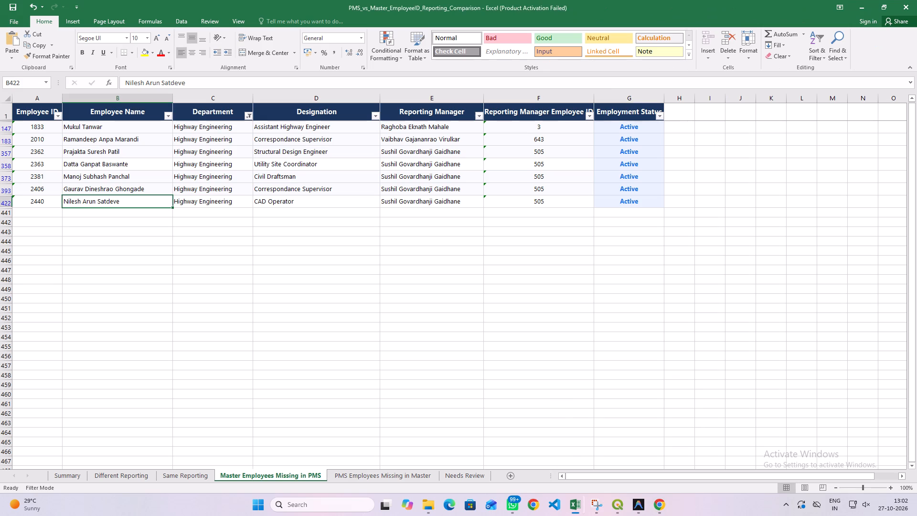
pyautogui.click(93, 189)
pyautogui.click(105, 219)
pyautogui.click(126, 206)
pyautogui.hotkey('alt', 'Tab')
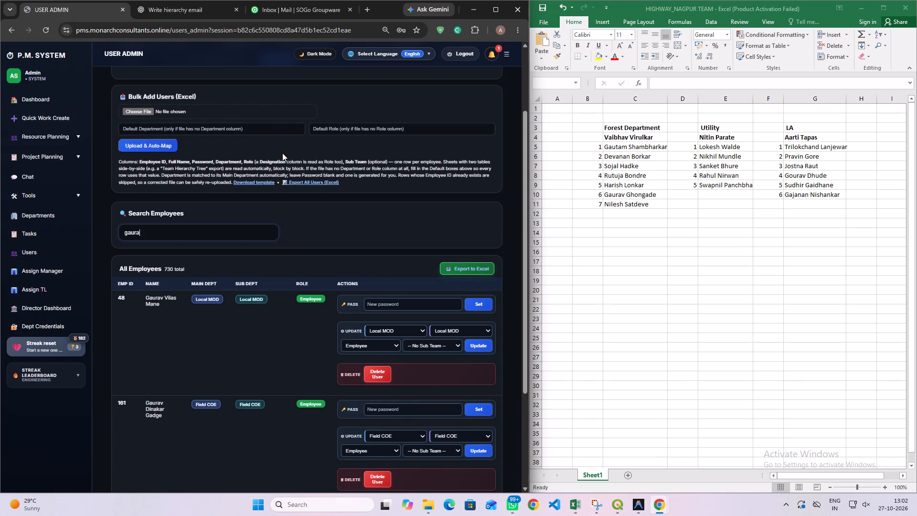
pyautogui.hotkey('alt', 'Tab')
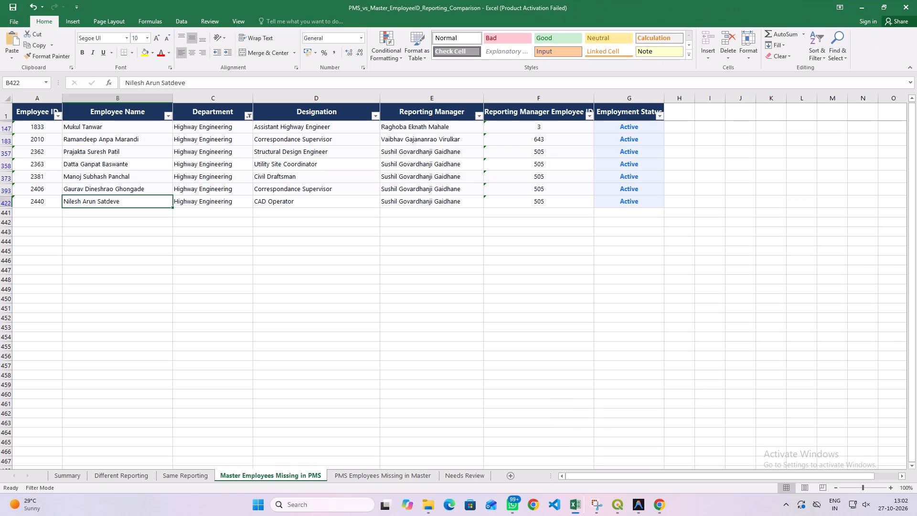
# Back in Chrome, find the fifth listed LA member by searching for "sudhir", and update that Highway employee's sub-department to LA.
pyautogui.click(652, 502)
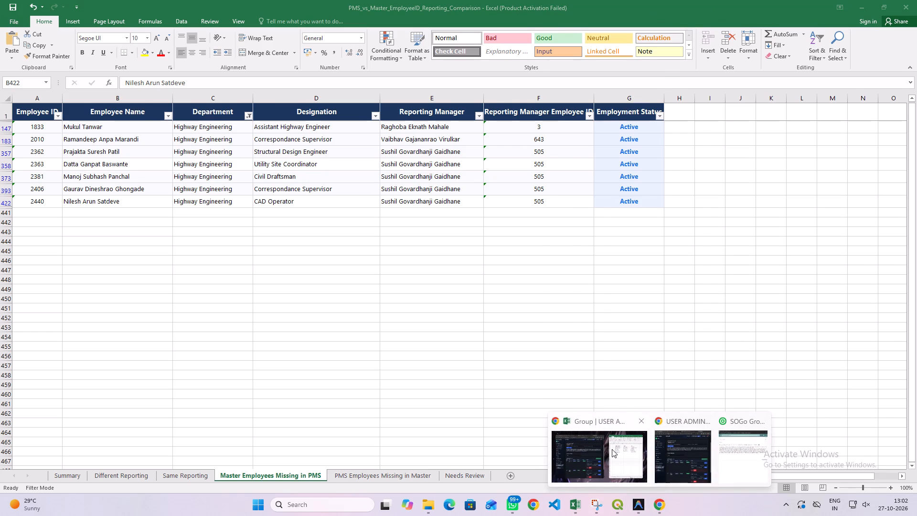
pyautogui.click(568, 451)
pyautogui.press('BackSpace')
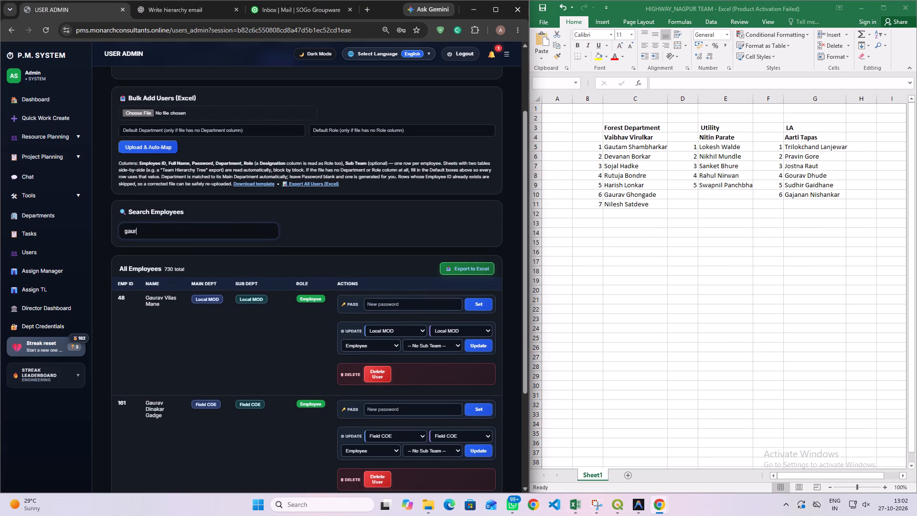
pyautogui.press('BackSpace')
pyautogui.press('BackSpace')
pyautogui.press('BackSpace')
pyautogui.press('BackSpace')
pyautogui.press('BackSpace')
pyautogui.press('BackSpace')
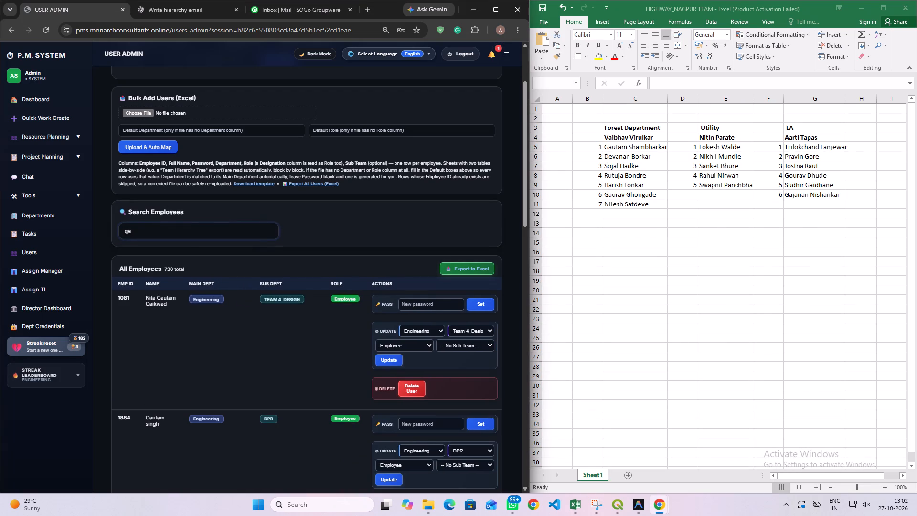
pyautogui.press('BackSpace')
pyautogui.write('sudhir')
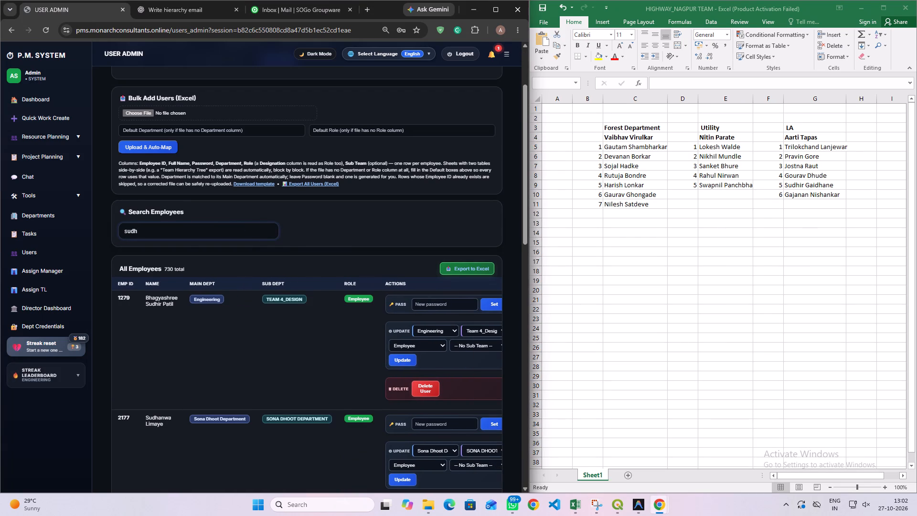
pyautogui.scroll(-1, 201, 367)
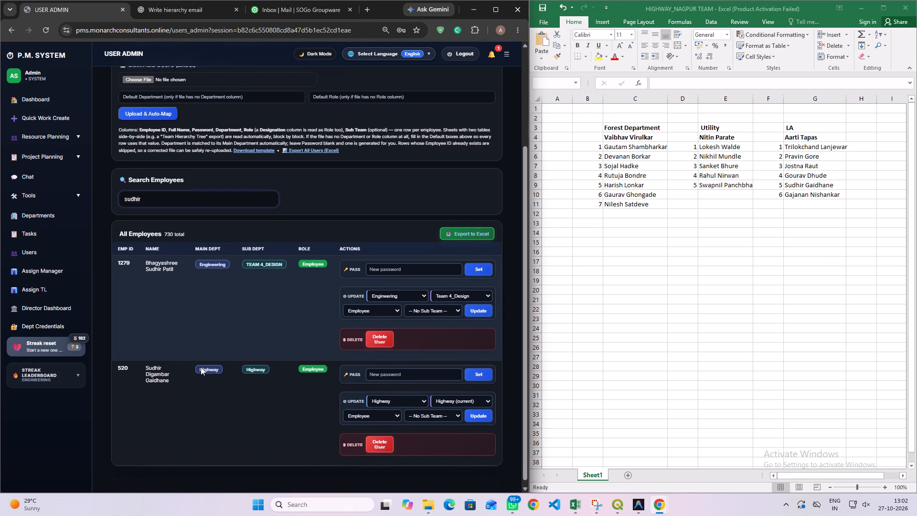
pyautogui.click(447, 397)
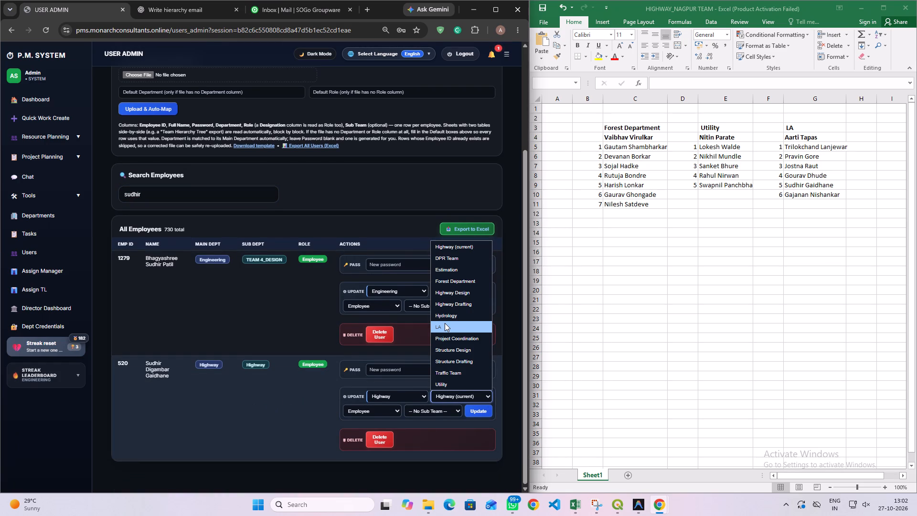
pyautogui.click(445, 323)
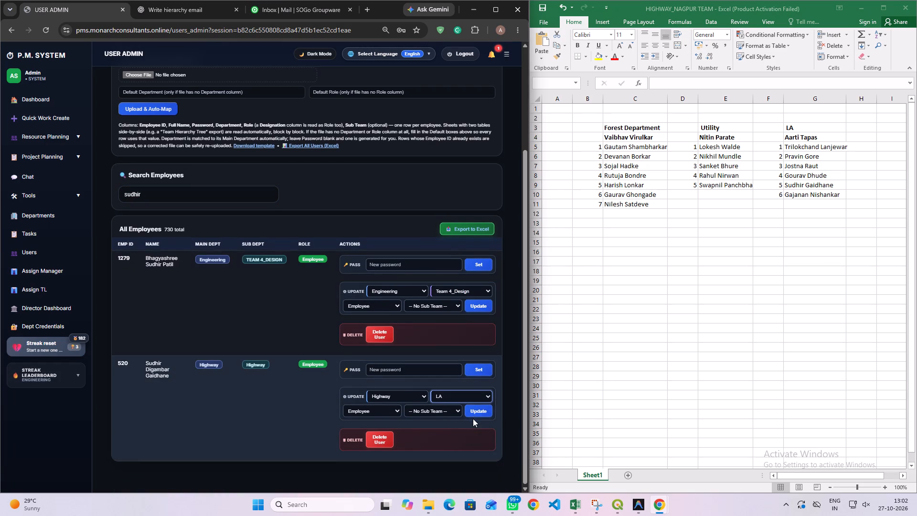
pyautogui.click(479, 412)
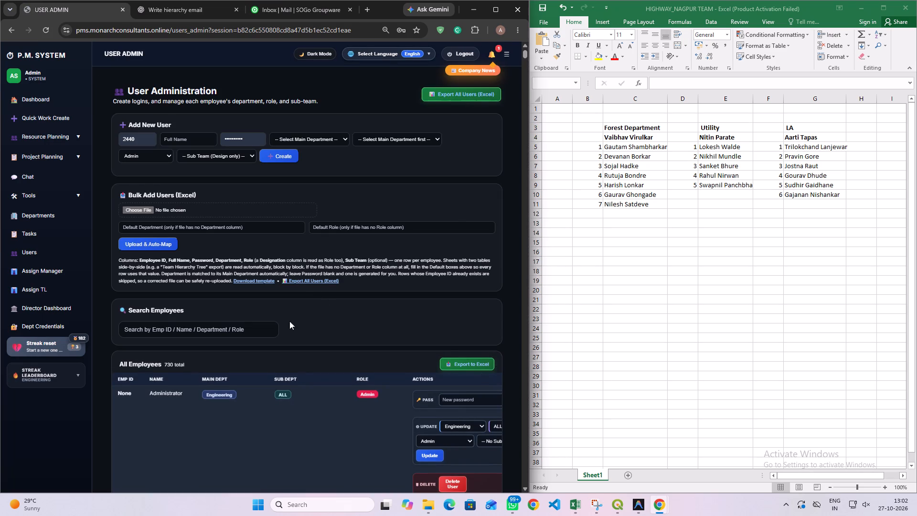
# Look for the sixth listed LA member by searching employees for "gajanan", and check the matching entries.
pyautogui.click(176, 323)
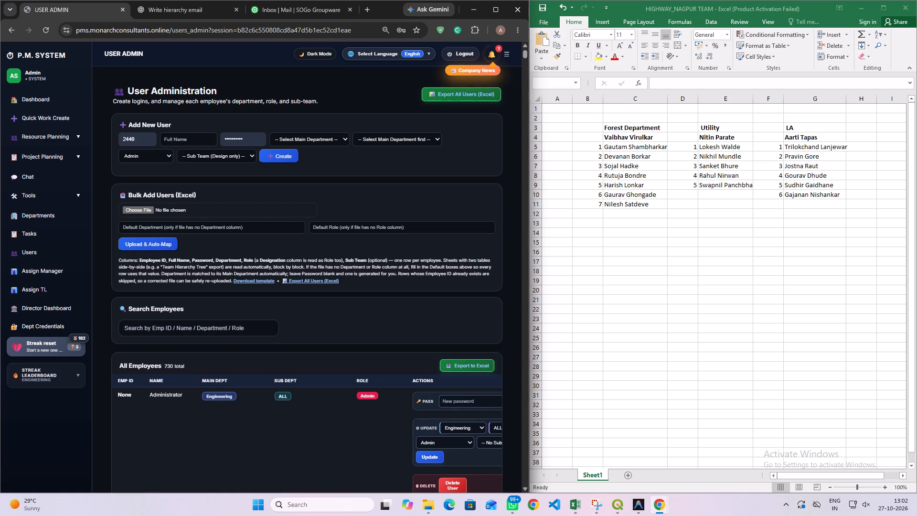
pyautogui.click(176, 329)
pyautogui.write('gaja')
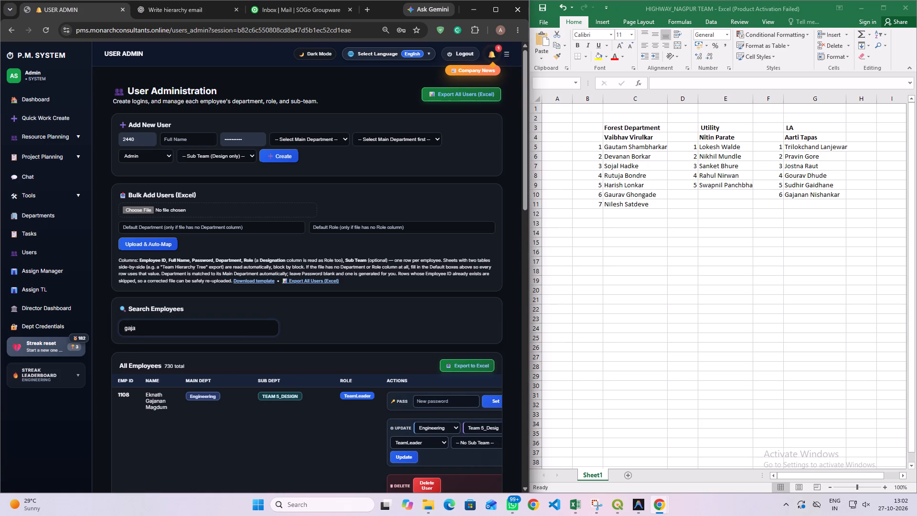
pyautogui.write('nan')
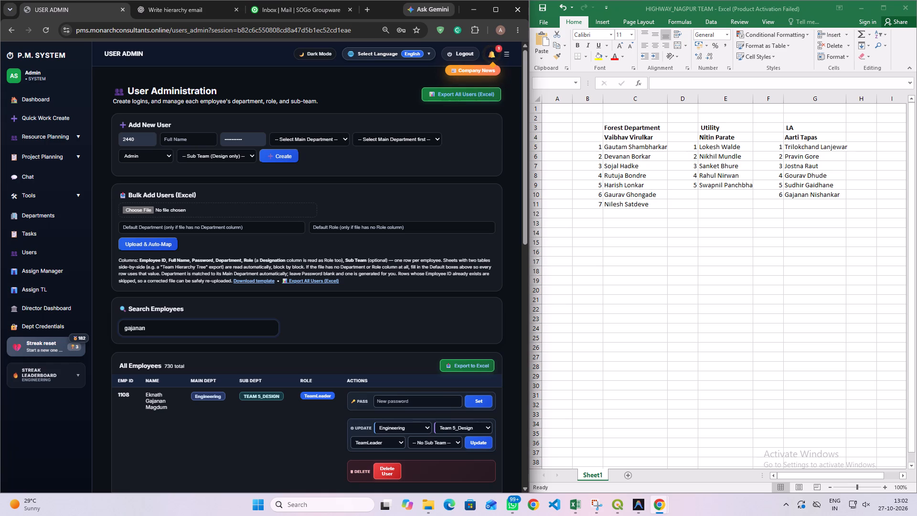
pyautogui.scroll(-3, 253, 347)
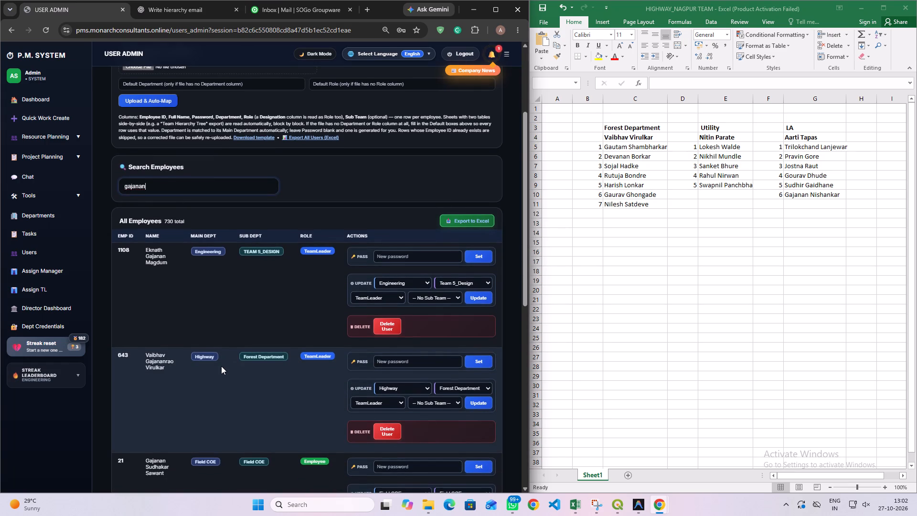
pyautogui.scroll(-2, 221, 366)
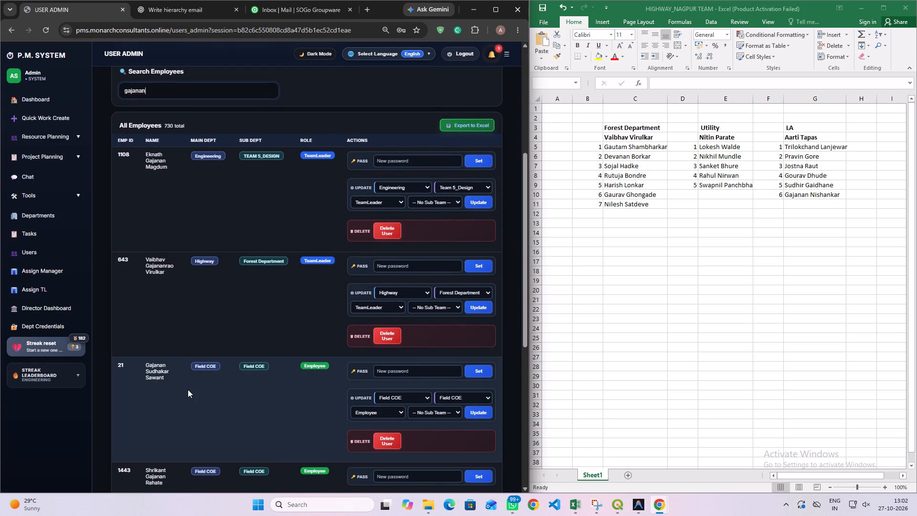
pyautogui.scroll(-4, 188, 389)
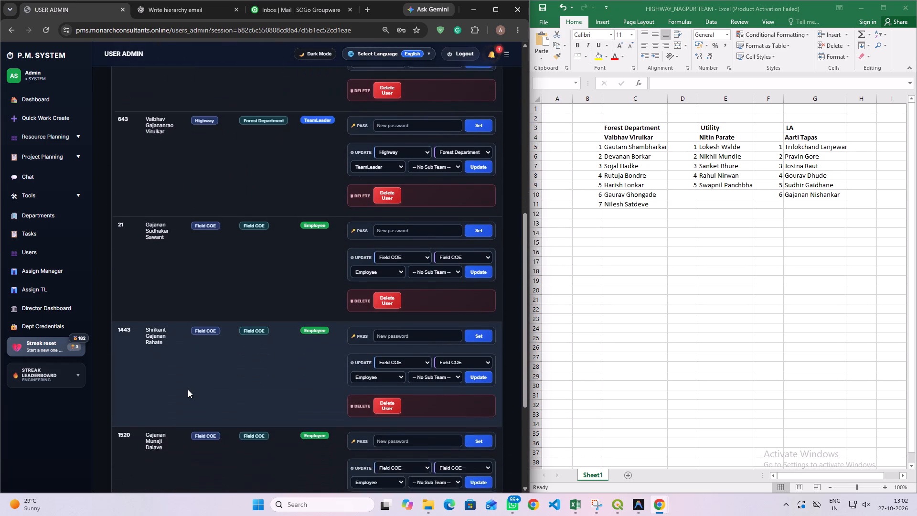
pyautogui.scroll(-5, 188, 389)
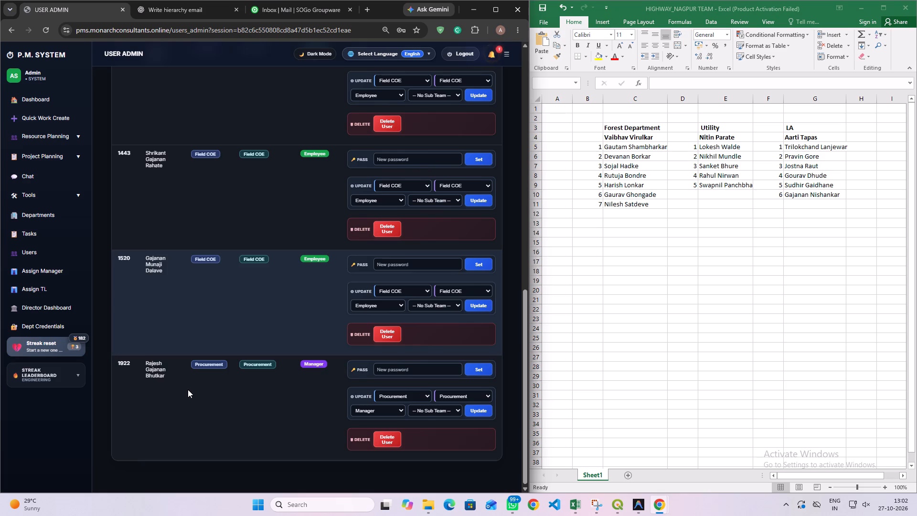
pyautogui.scroll(8, 188, 389)
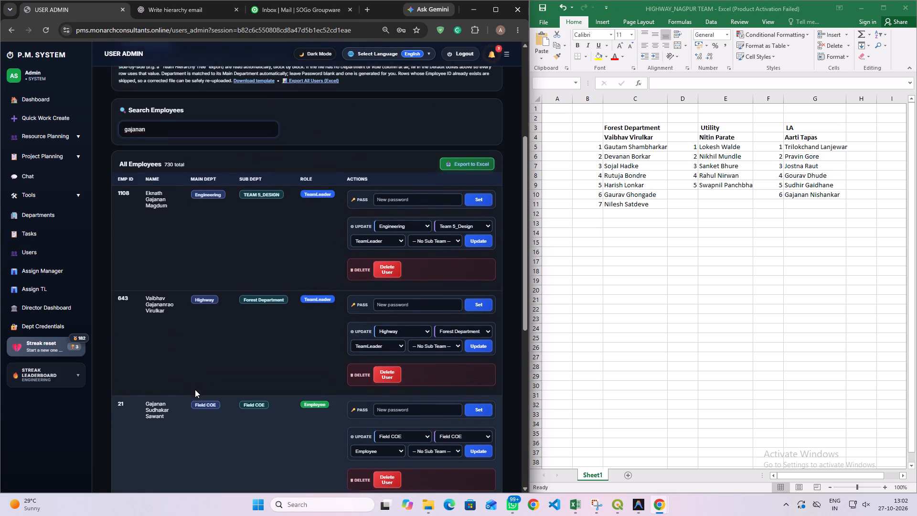
# Check the Master Employees Missing in PMS sheet of the comparison workbook in Excel for the sixth listed LA member.
pyautogui.hotkey('alt', 'Tab')
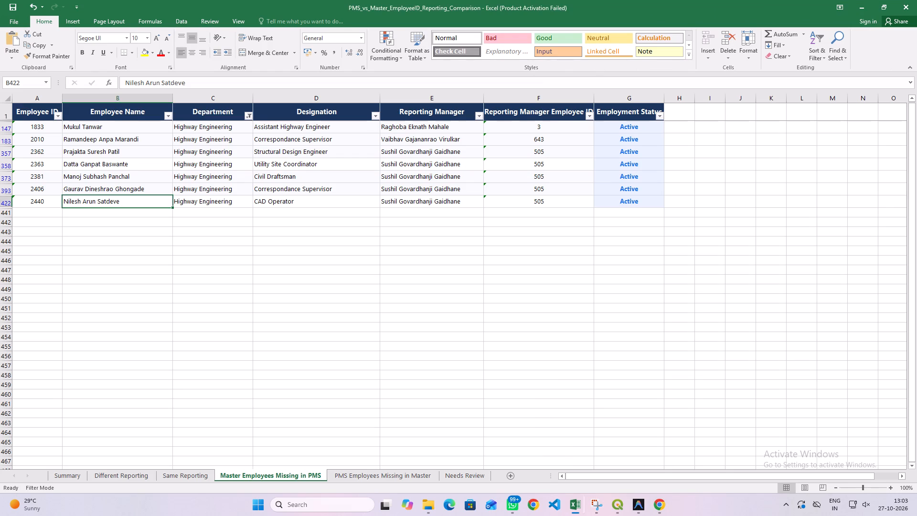
# Back in Chrome, clear the "gajanan" employee search on the User Administration page.
pyautogui.hotkey('alt', 'Tab')
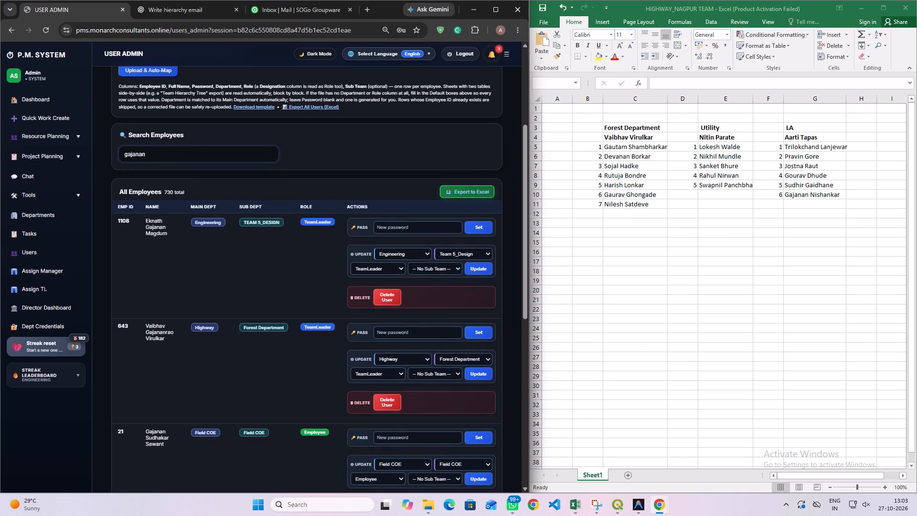
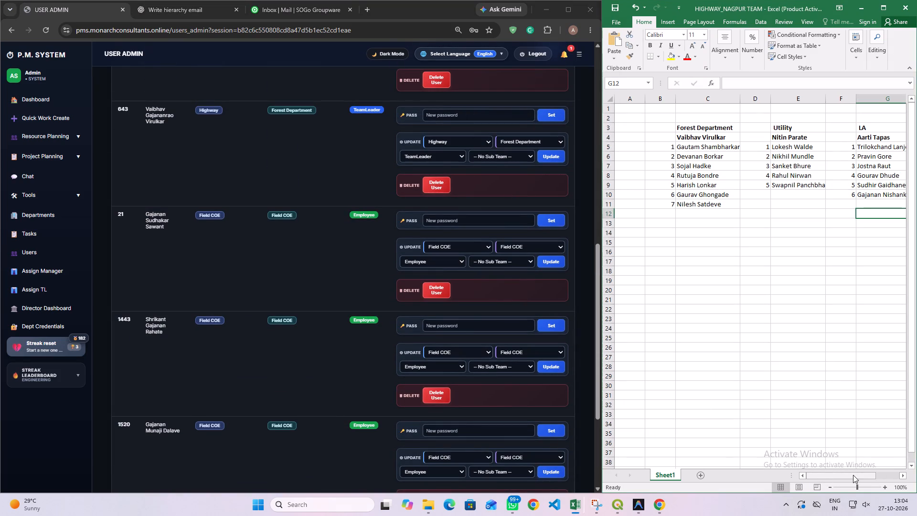
# Widen column G, which holds the LA members' names, slightly in the HIGHWAY_NAGPUR TEAM spreadsheet.
pyautogui.moveTo(853, 475); pyautogui.dragTo(864, 476)
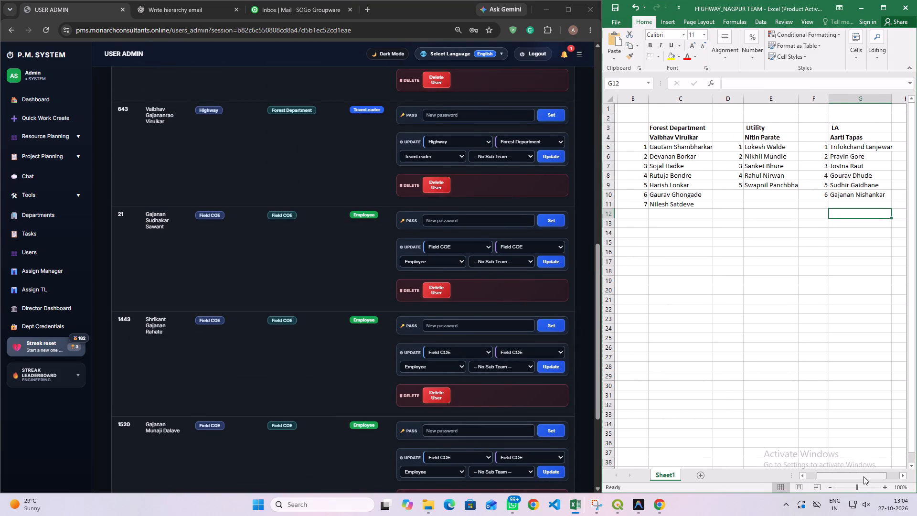
pyautogui.moveTo(864, 476); pyautogui.dragTo(873, 476)
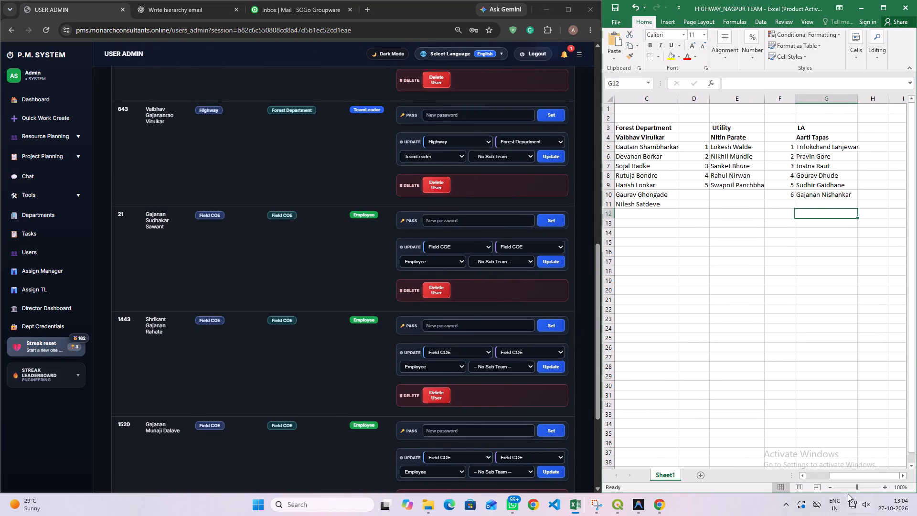
pyautogui.moveTo(849, 472); pyautogui.dragTo(846, 473)
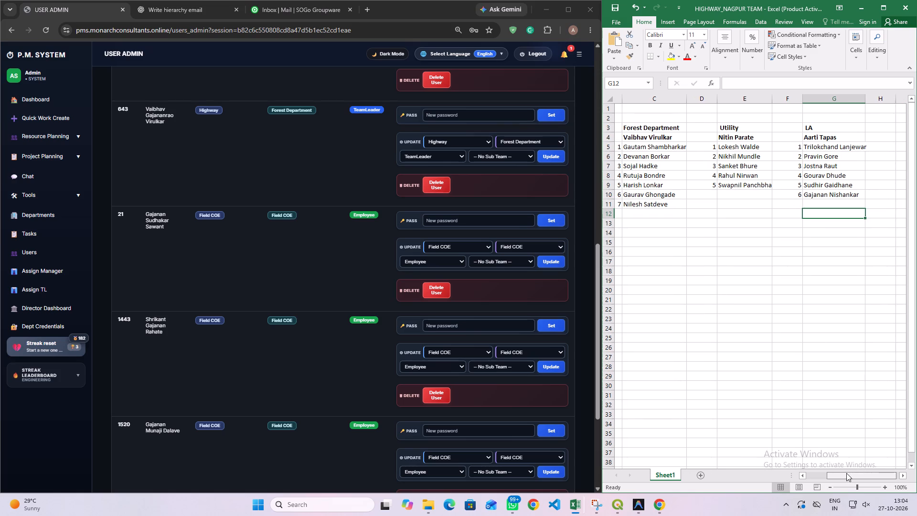
pyautogui.moveTo(846, 473); pyautogui.dragTo(840, 473)
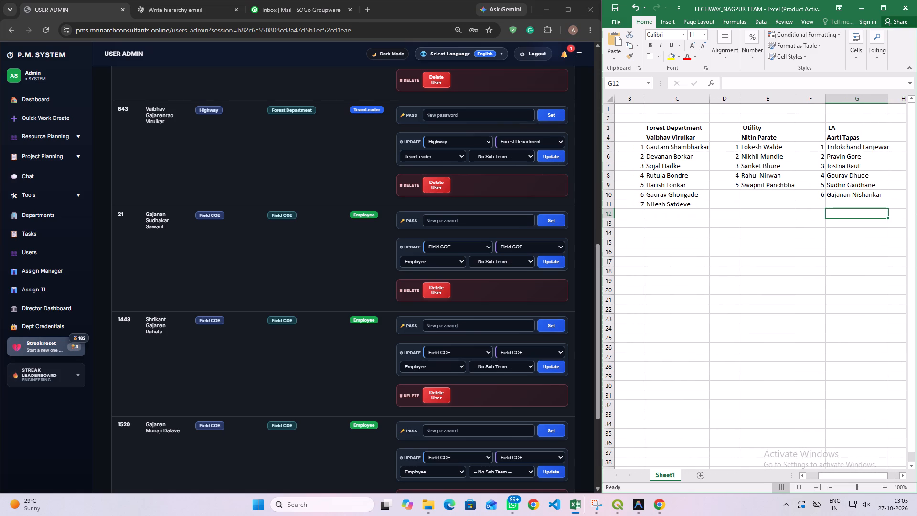
pyautogui.moveTo(889, 101); pyautogui.dragTo(895, 100)
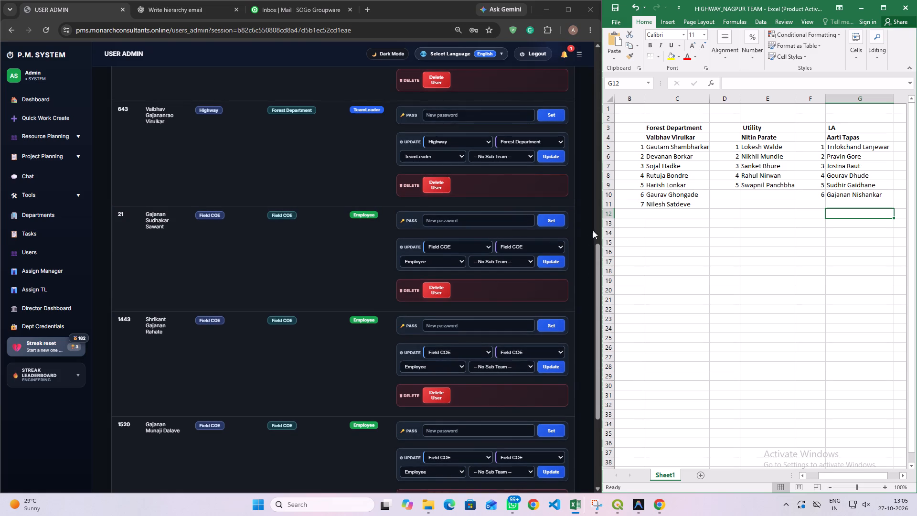
# Adjust the split between the side-by-side Chrome and Excel windows, giving the User Administration page slightly more width.
pyautogui.moveTo(600, 226); pyautogui.dragTo(589, 227)
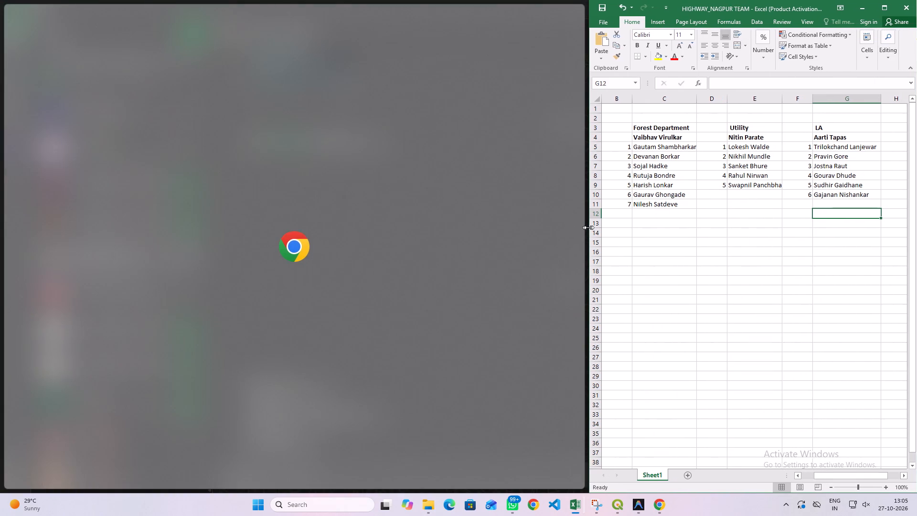
pyautogui.moveTo(589, 227); pyautogui.dragTo(605, 225)
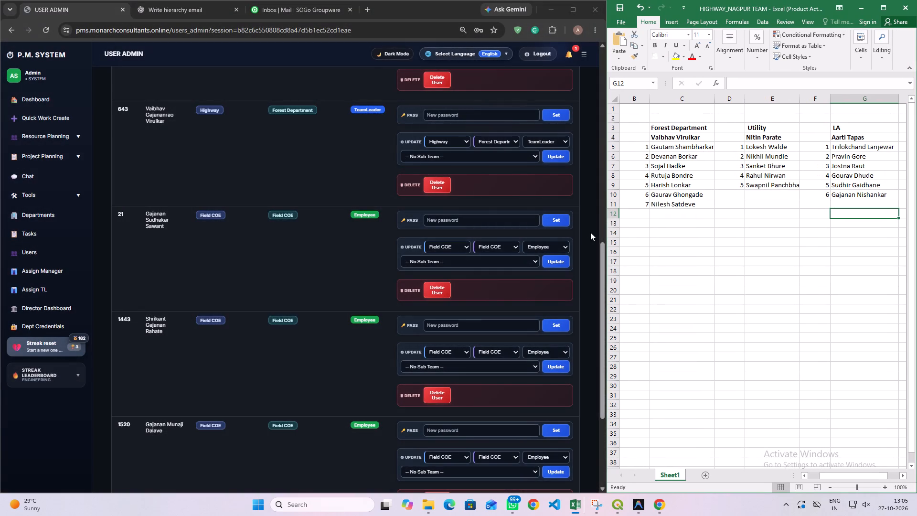
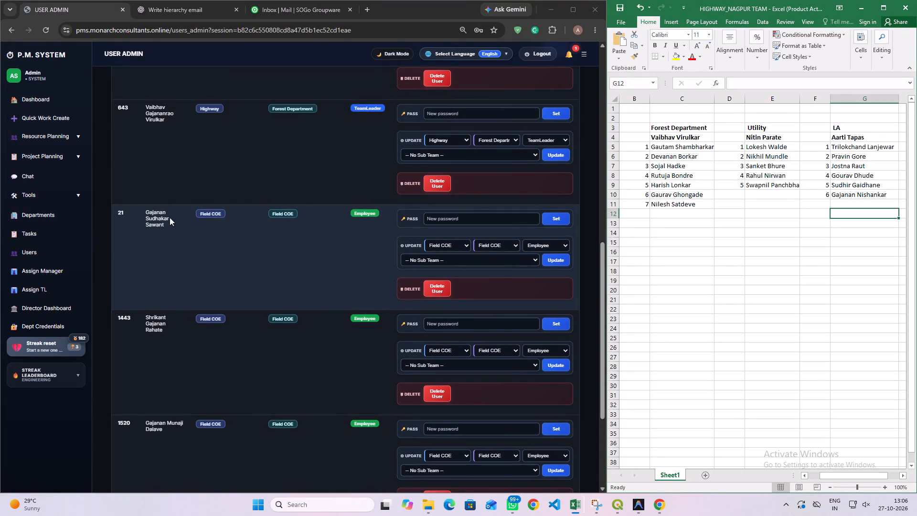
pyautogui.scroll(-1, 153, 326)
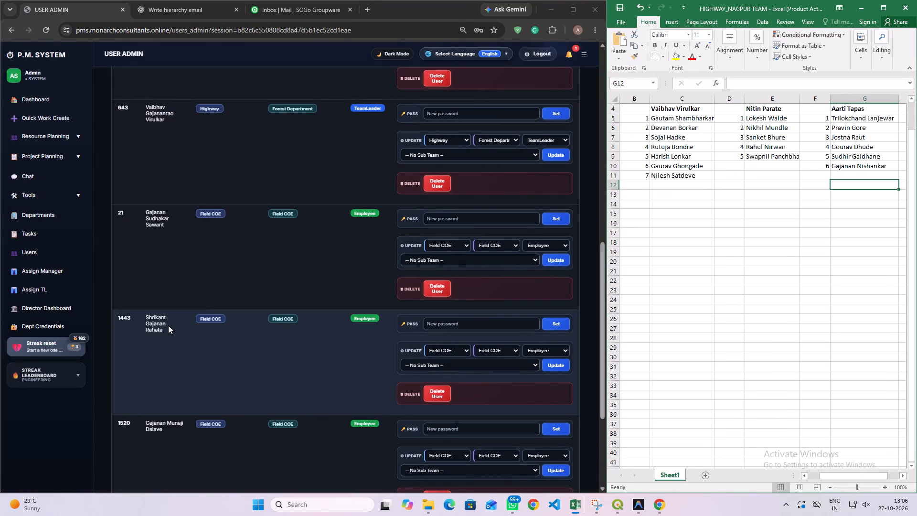
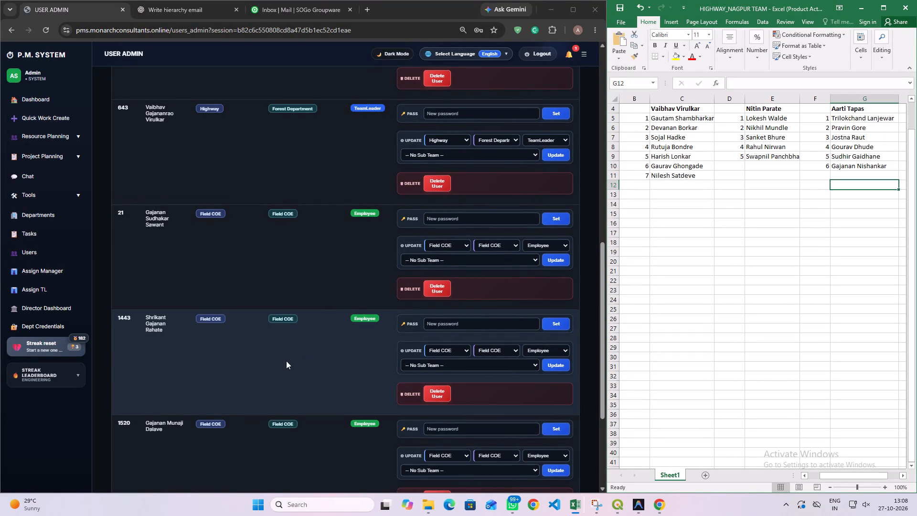
# Look through the filtered user list for Gajanan, the last member of the third team in the Nagpur spreadsheet.
pyautogui.scroll(2, 176, 330)
pyautogui.scroll(4, 224, 268)
pyautogui.scroll(-3, 272, 260)
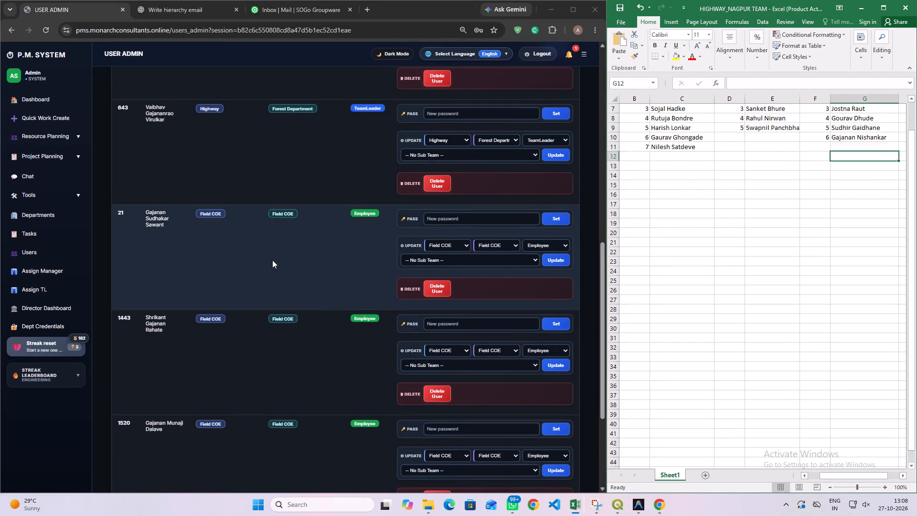
pyautogui.moveTo(603, 283); pyautogui.dragTo(607, 261)
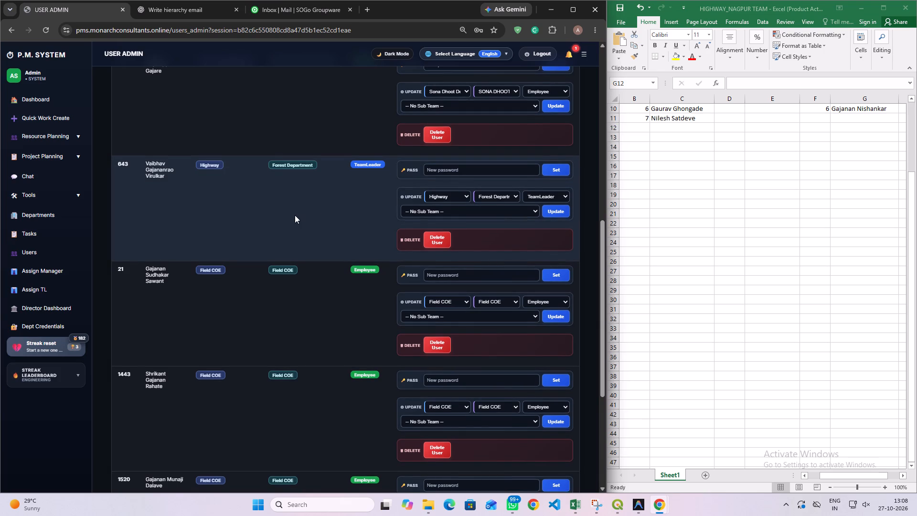